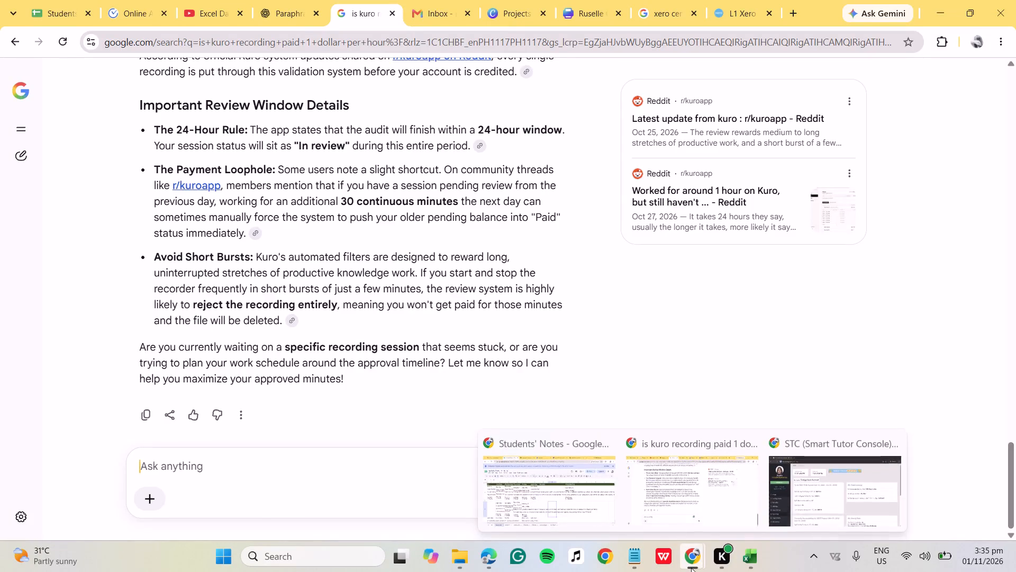
Switch to the Smart Tutor Console and look through the income, payout history and incentive records.
left_click(842, 479)
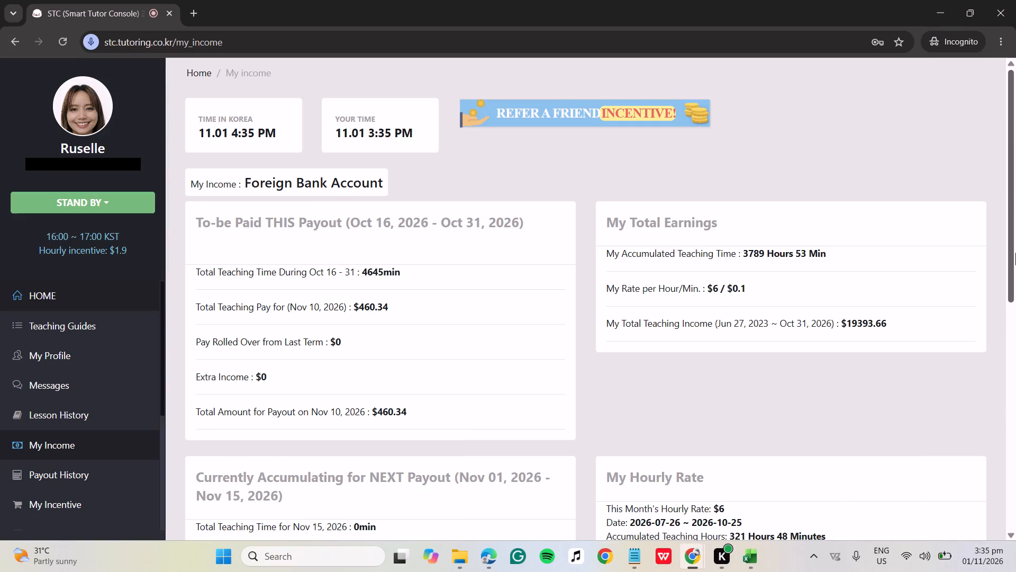
left_click_drag(1015, 253, 1015, 311)
left_click(49, 471)
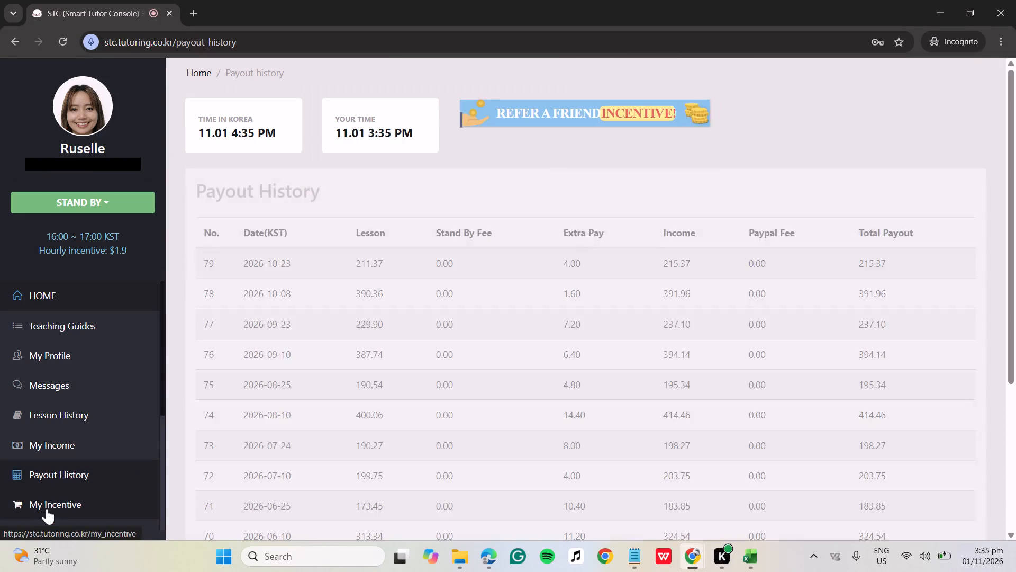
left_click(47, 508)
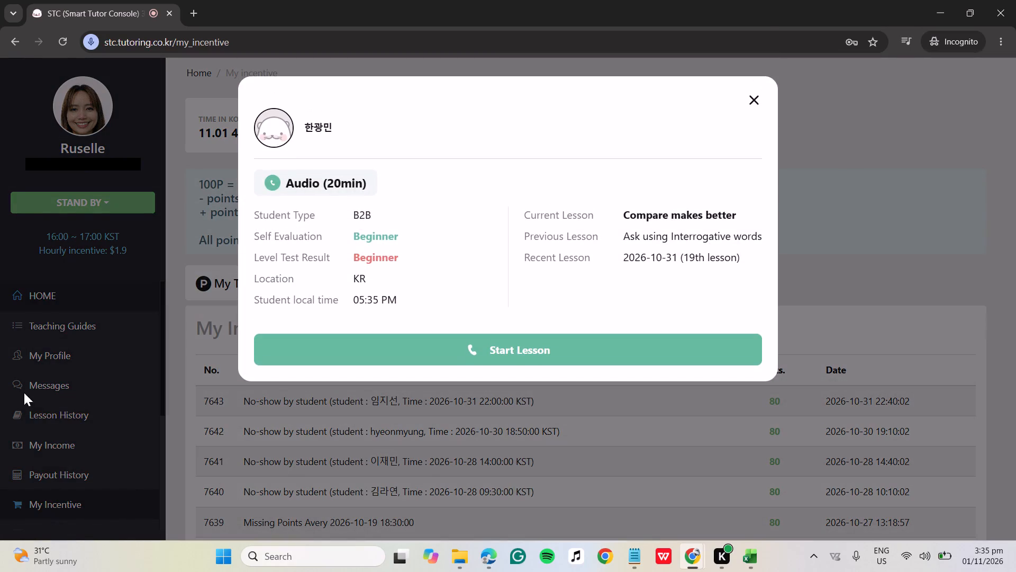
Start the incoming 20-minute audio lesson with the student and confirm the review content notice.
left_click(497, 350)
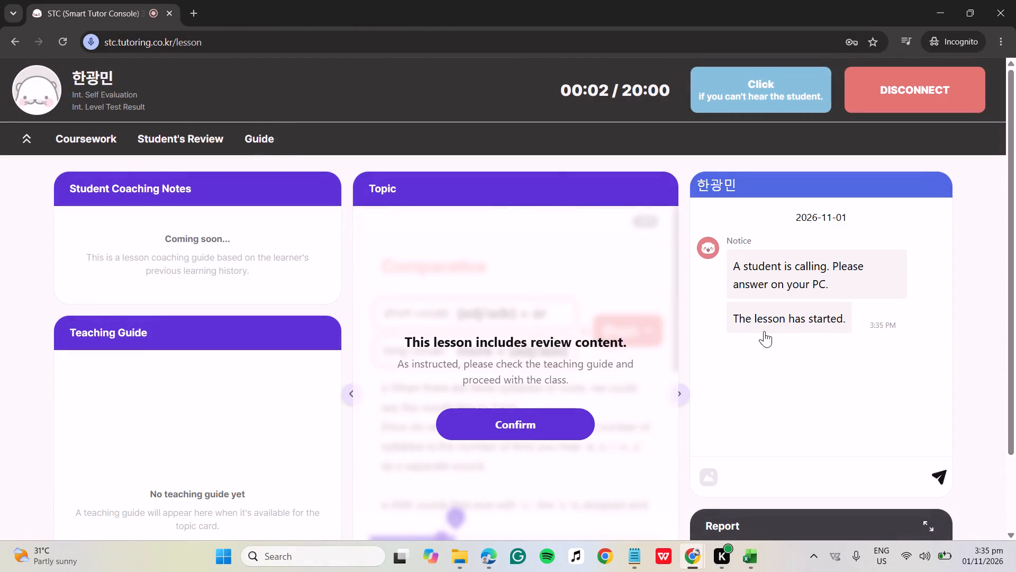
left_click(558, 422)
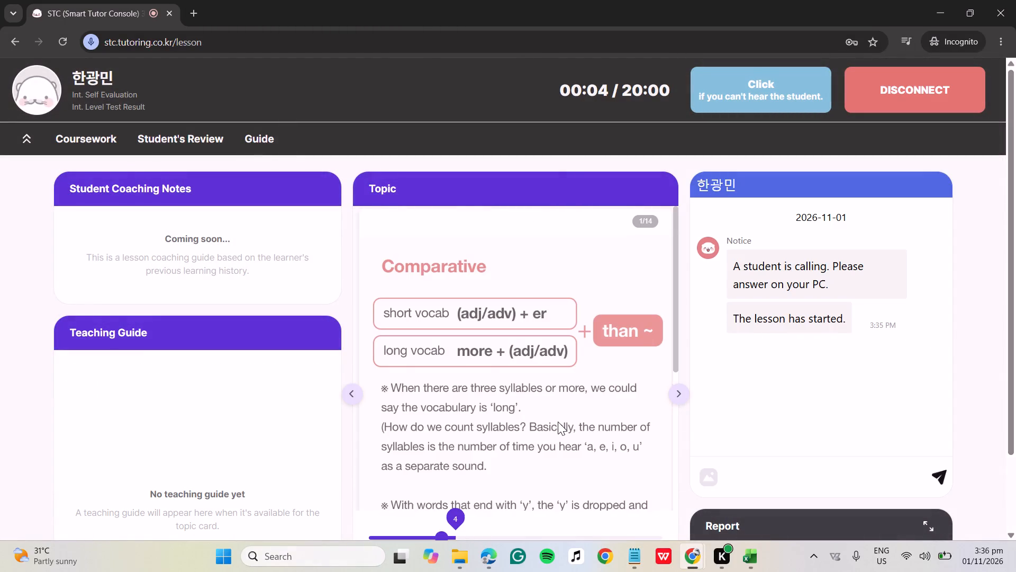
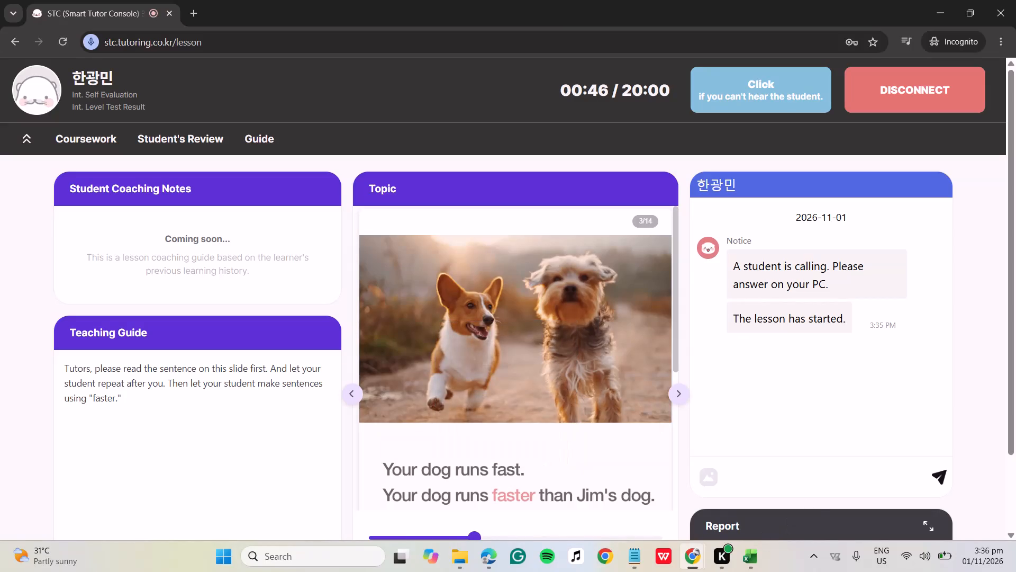
Send the student's first name as a message in the lesson chat.
left_click(792, 482)
type("Gwang")
key("space")
key("BackSpace")
type("min")
key("Return")
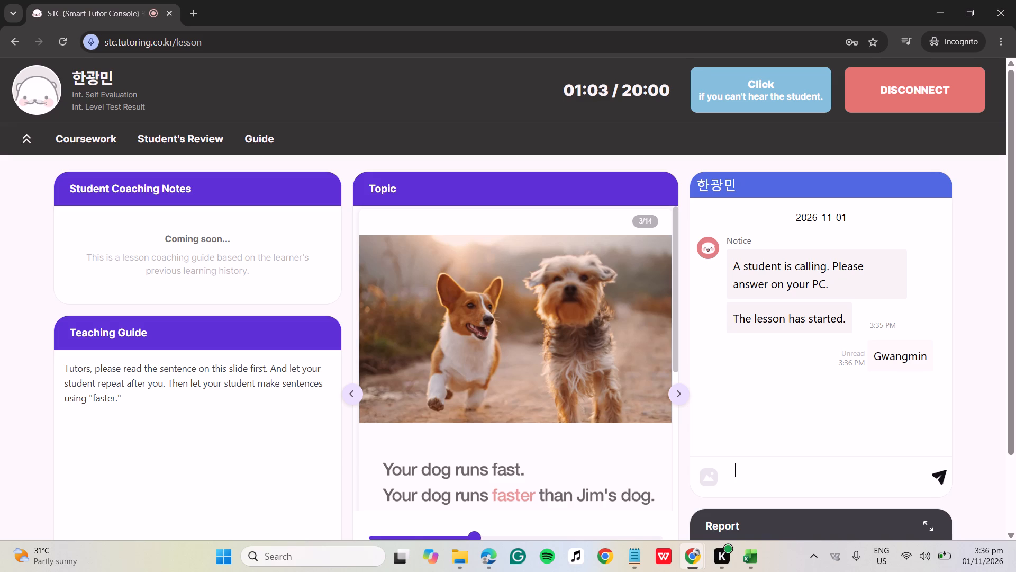
Send the chat questions "Are you a worker?" and "What is your job?" to the student.
type("Are you a worker?")
key("space")
key("Return")
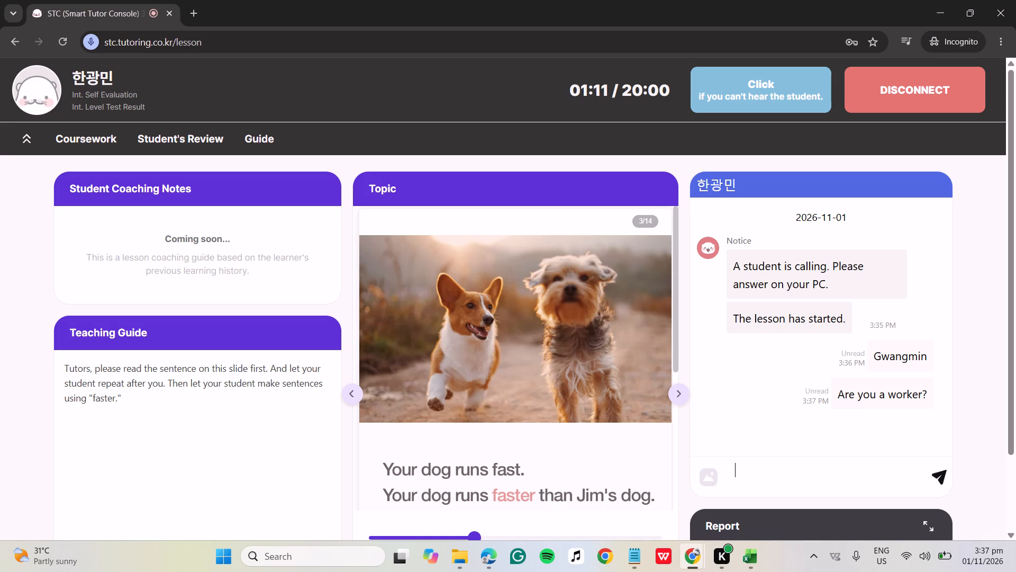
type("What is your job?")
key("Return")
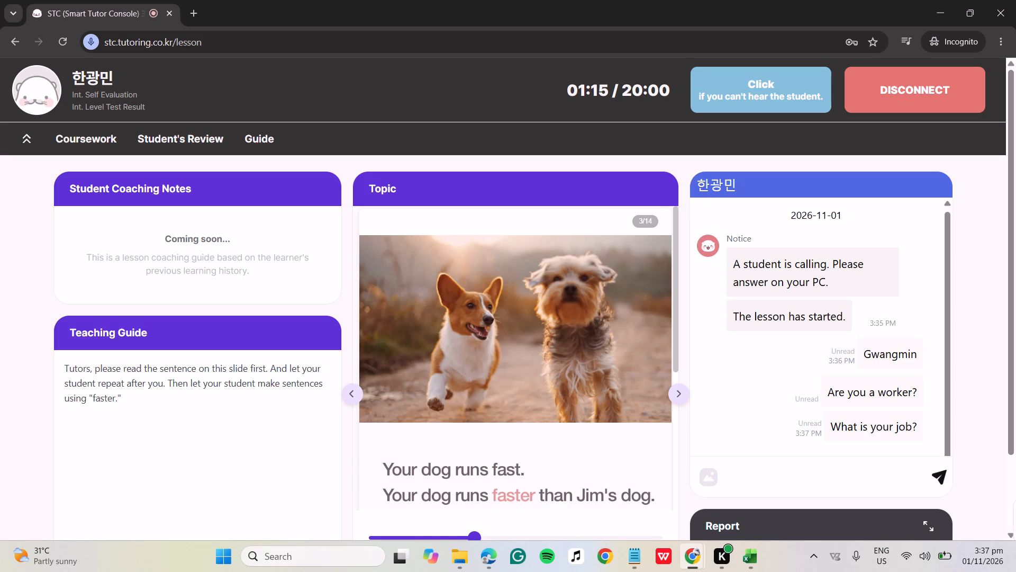
Expand the lesson report and rate Fluency 4, Pronunciation 4, Grammar 3, Expression 4 and Confidence 5 stars.
left_click_drag(932, 519, 928, 525)
left_click(928, 525)
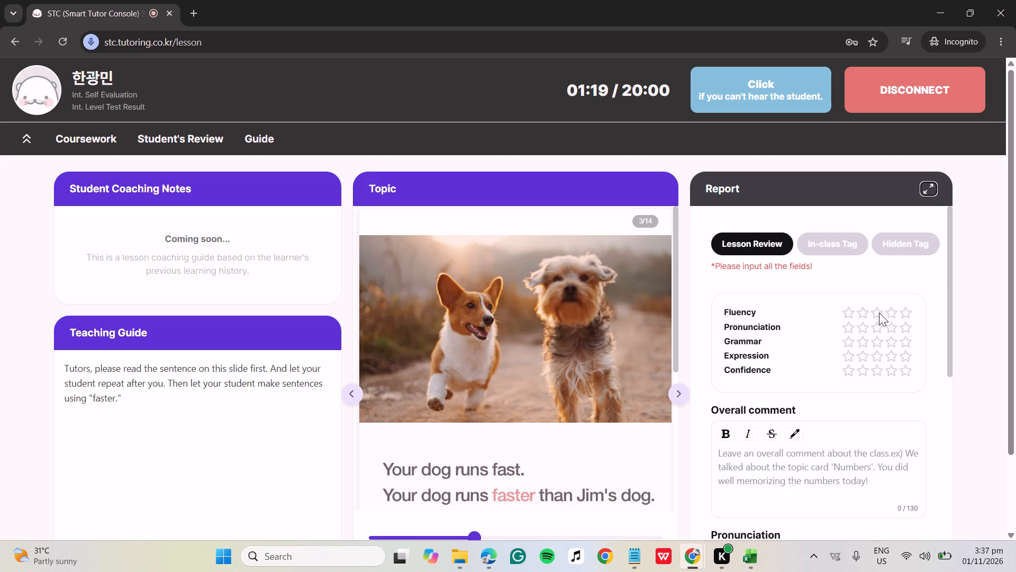
left_click(885, 314)
left_click(895, 326)
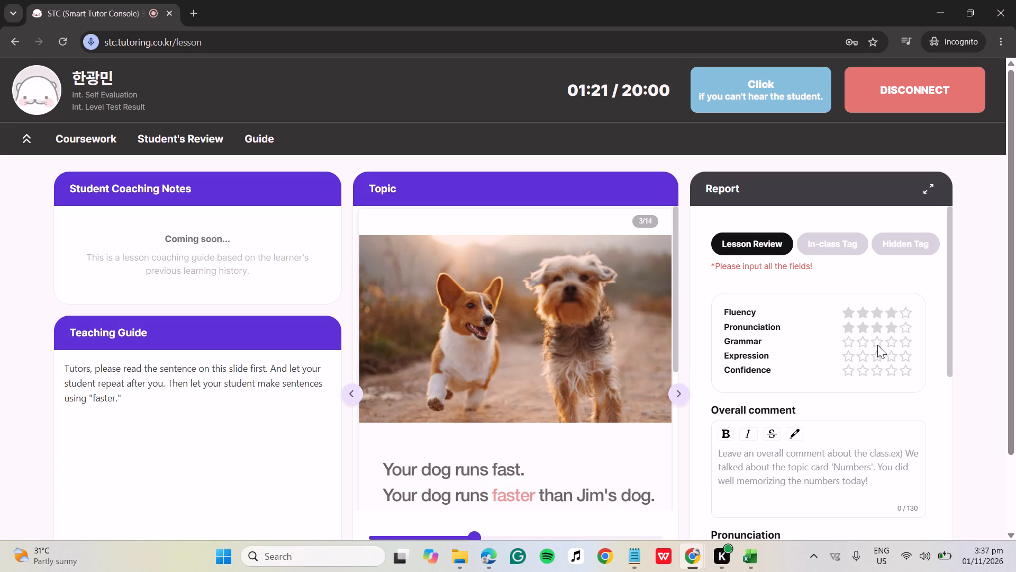
left_click(877, 345)
left_click(886, 354)
left_click(906, 371)
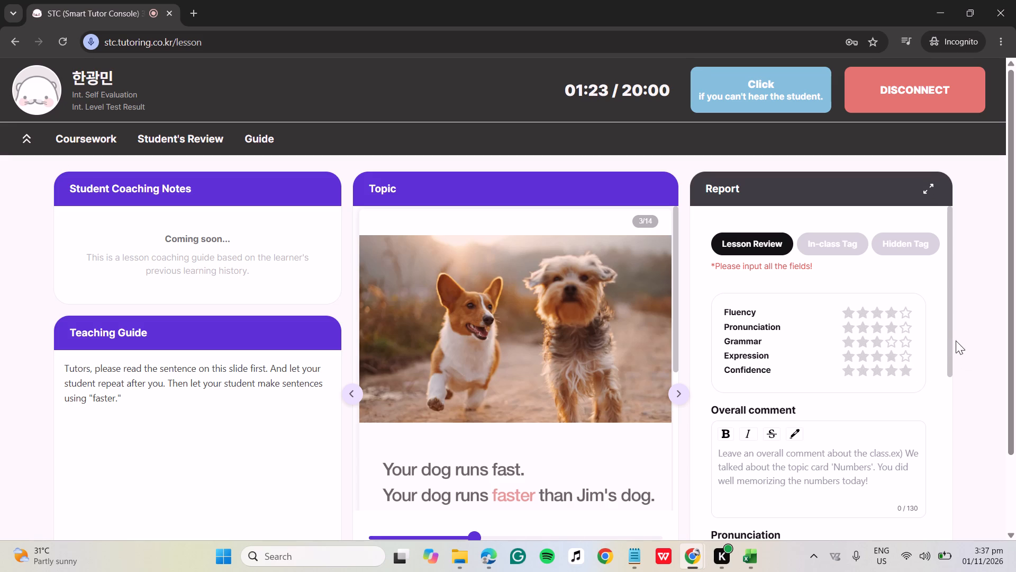
Under "Student did well!" in the report, add the tags "clear pronunciation" and "proper usage of pronouns".
left_click_drag(948, 360, 924, 558)
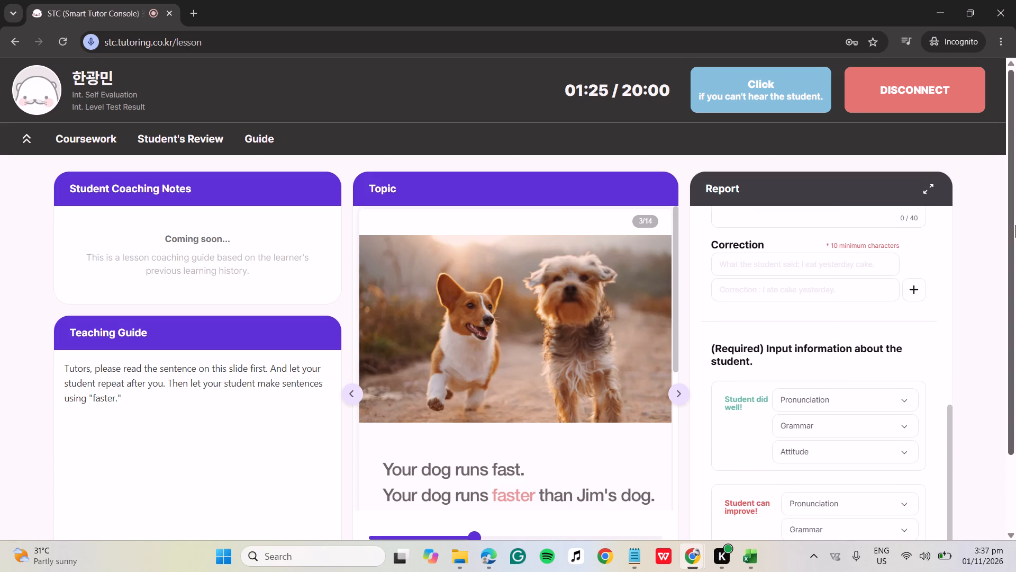
left_click(1003, 48)
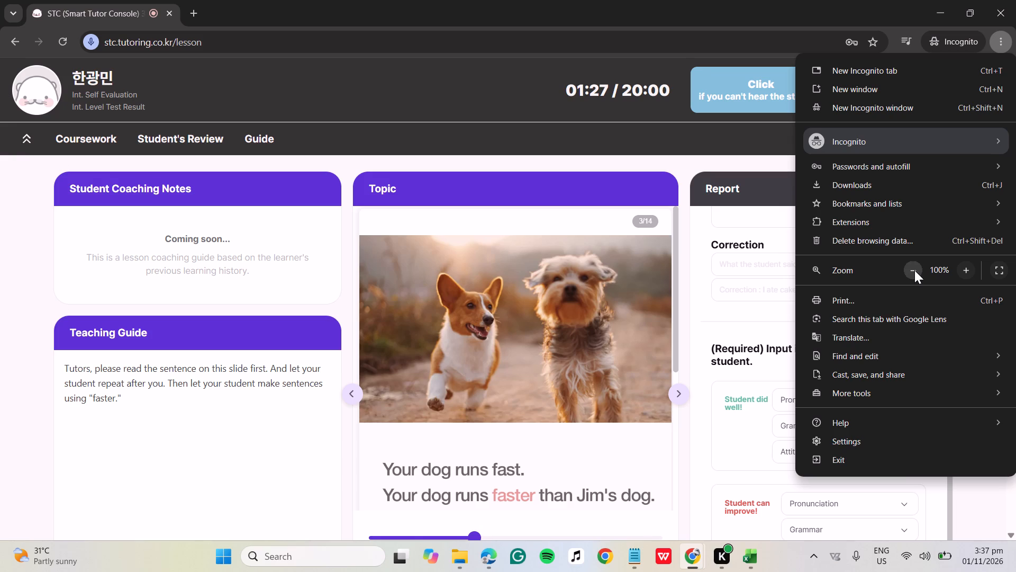
double_click(914, 270)
left_click(914, 270)
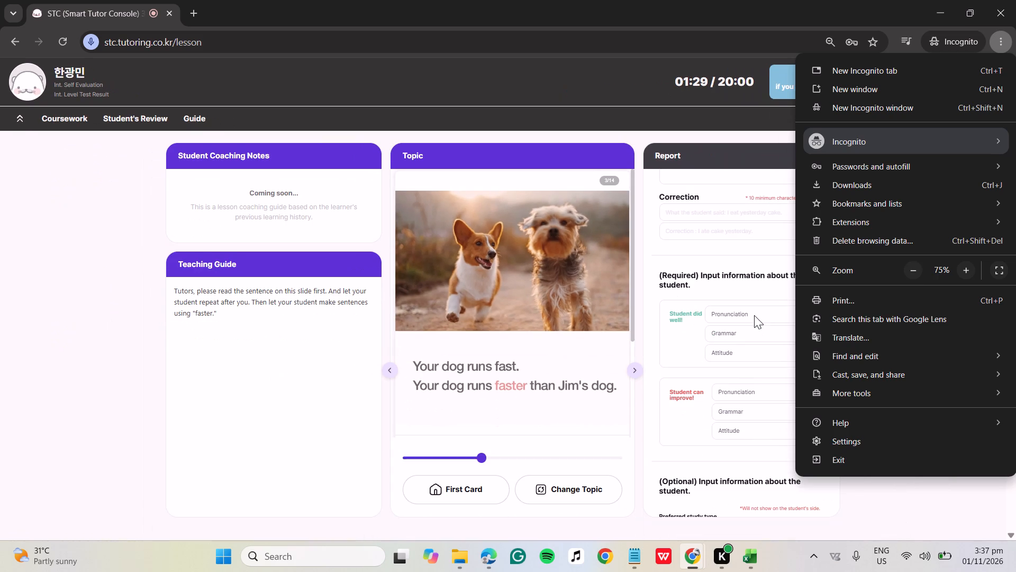
left_click(738, 316)
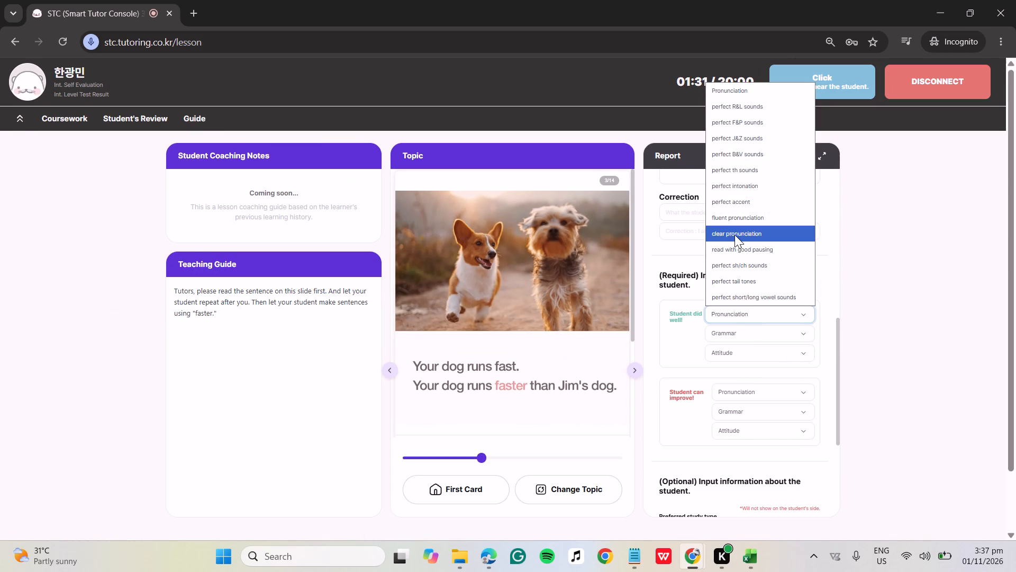
left_click(734, 235)
left_click(749, 337)
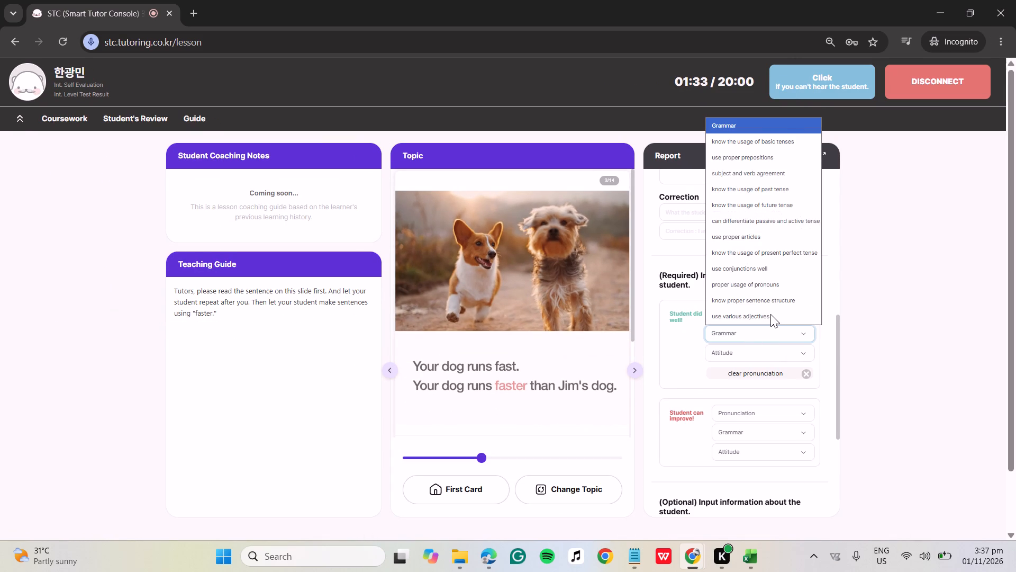
left_click(760, 285)
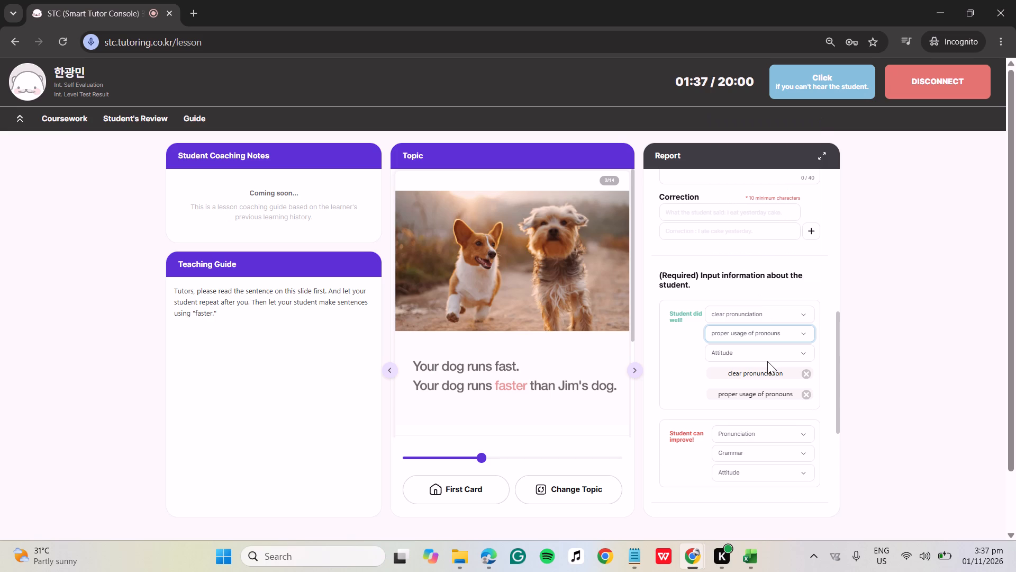
Add the "Student did well!" attitude tags "fast-learner", "highly interactive and participative", "answer all the questions" and "progressive".
left_click(762, 337)
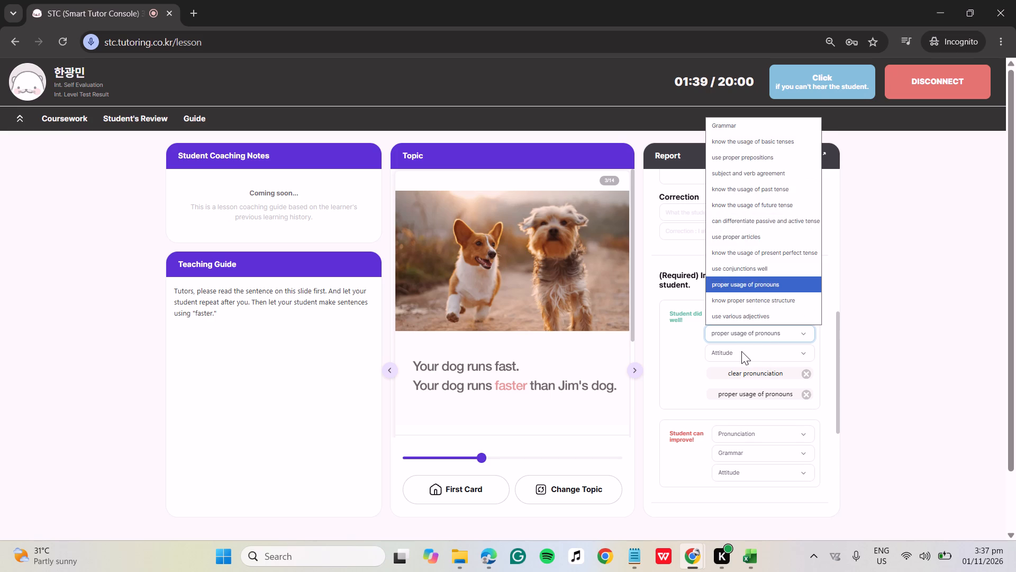
left_click(741, 351)
left_click(745, 335)
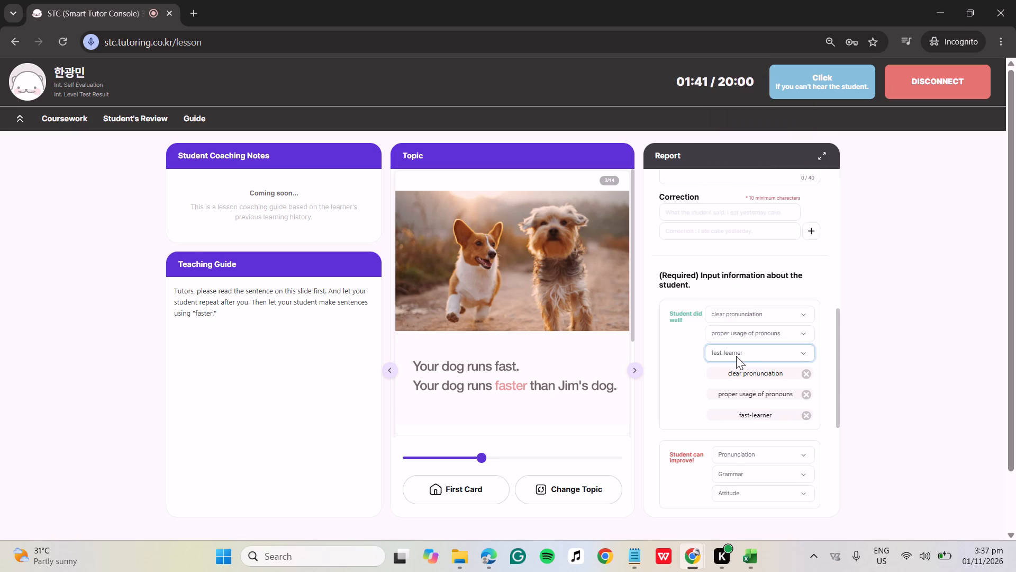
left_click(736, 356)
left_click(753, 317)
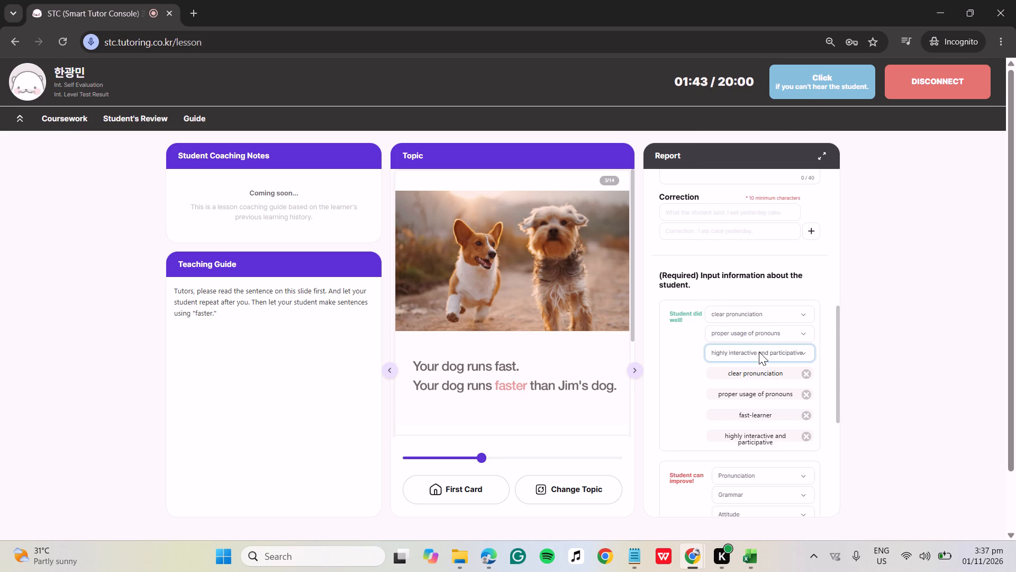
left_click(759, 352)
left_click(770, 269)
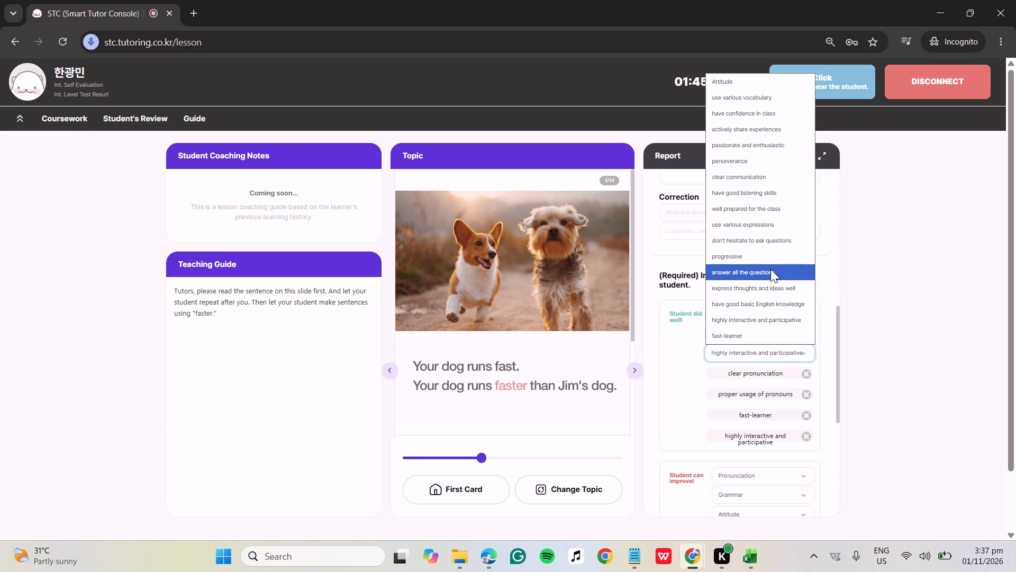
left_click(779, 352)
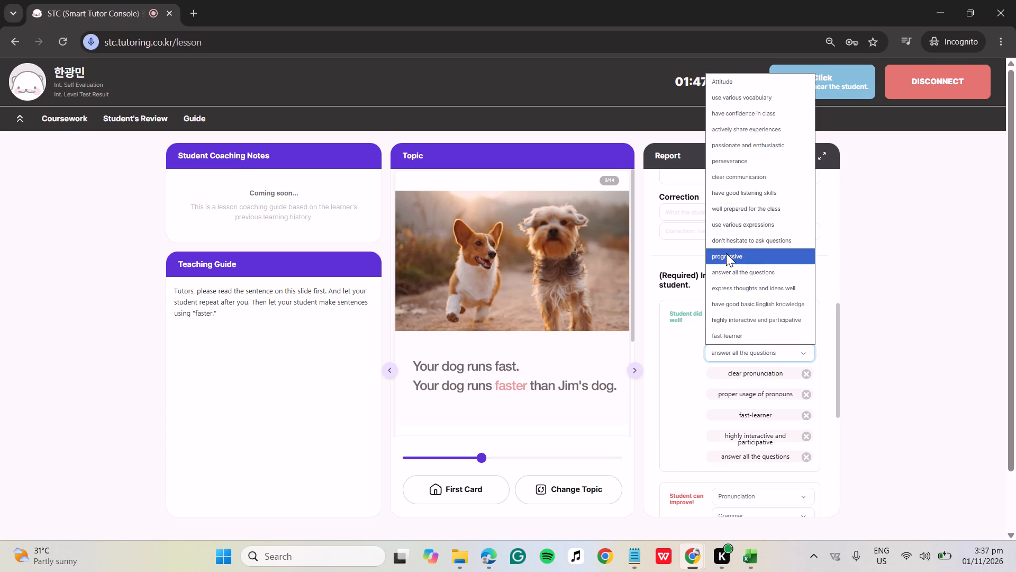
left_click(726, 253)
Collapse the report to return to the chat and send "Where is your city?".
left_click(823, 161)
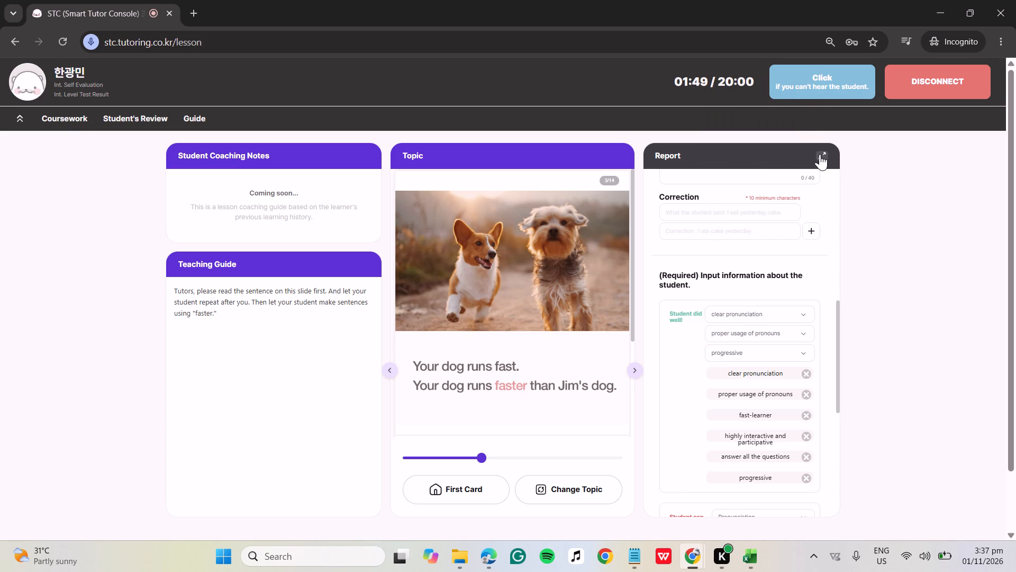
left_click(820, 154)
left_click(743, 380)
type("Where is yor")
key("space")
key("BackSpace")
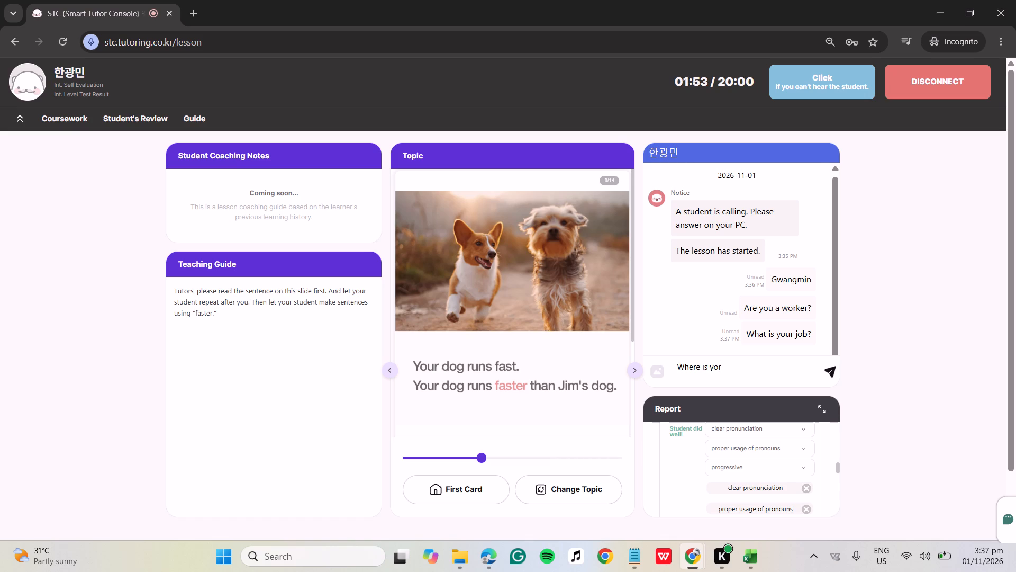
key("BackSpace")
type("ur city?")
key("Return")
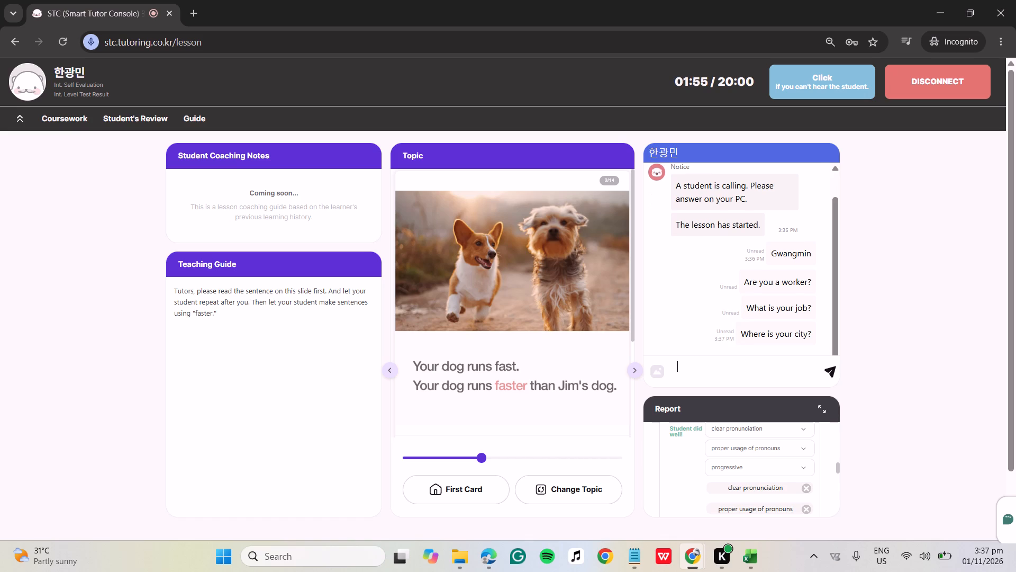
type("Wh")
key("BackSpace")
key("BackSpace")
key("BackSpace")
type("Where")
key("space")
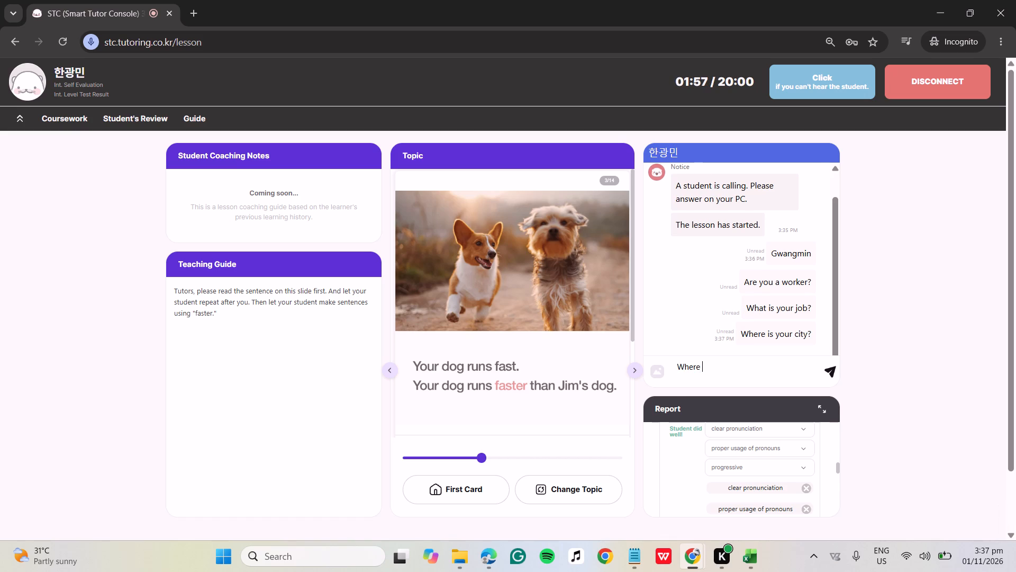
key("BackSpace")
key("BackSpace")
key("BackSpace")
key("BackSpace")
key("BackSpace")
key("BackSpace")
Send the chat messages "I work in Seoul." and "Do you live in Seoul?".
type("I work in Seoul.")
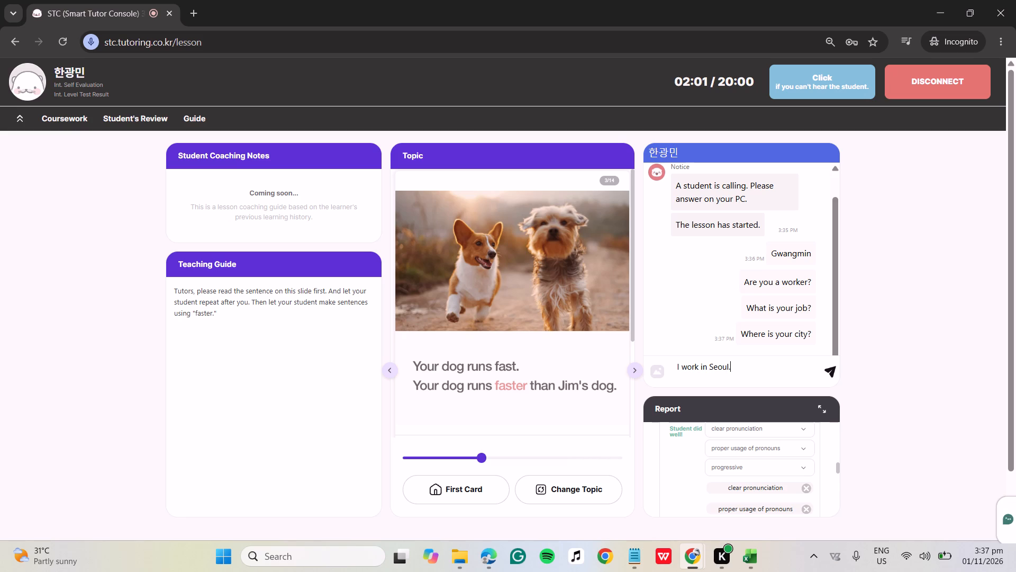
key("Return")
type("Do you live in Seuo")
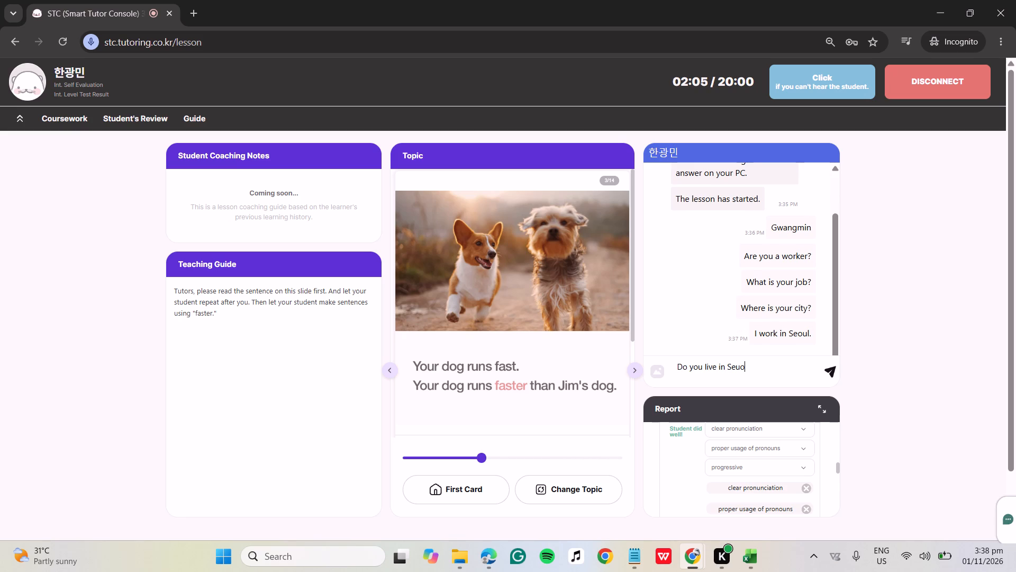
key("BackSpace")
key("BackSpace")
type("oul?")
key("Return")
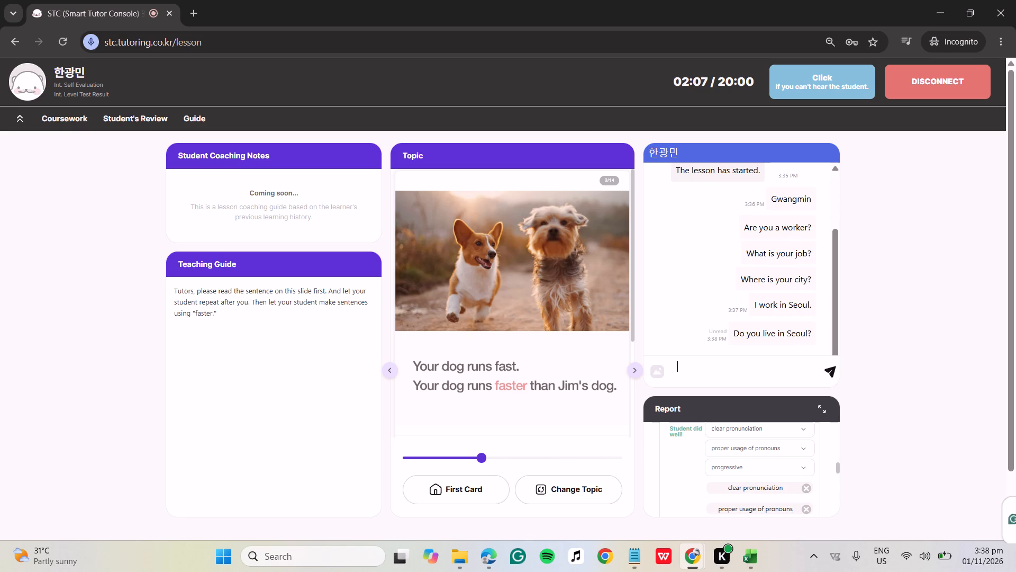
Write "Is Seoul your hometown?" in the chat, correcting the extra determiner, and send it.
type("Is your")
key("space")
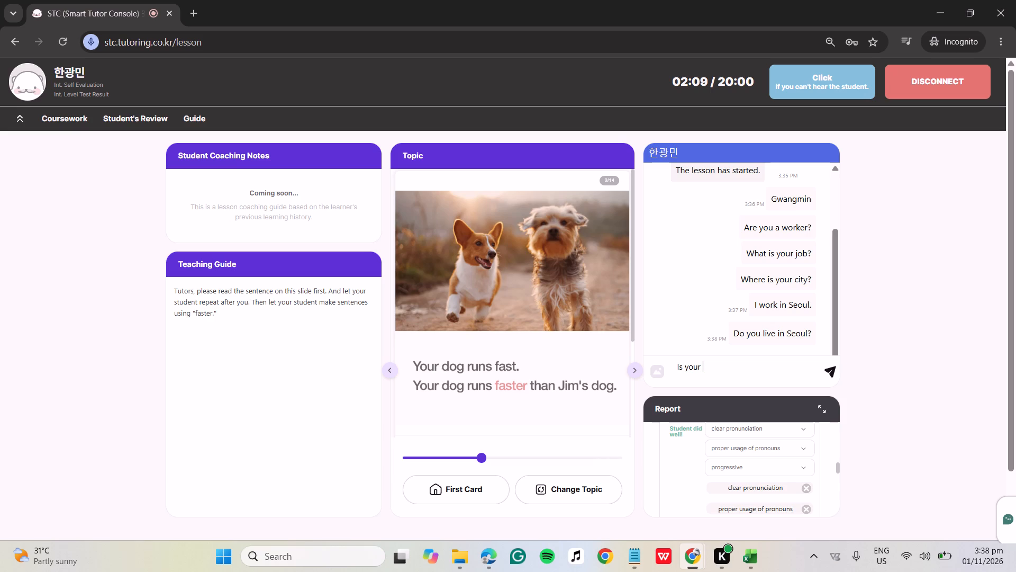
type("Seoul your hometown?")
key("space")
key("BackSpace")
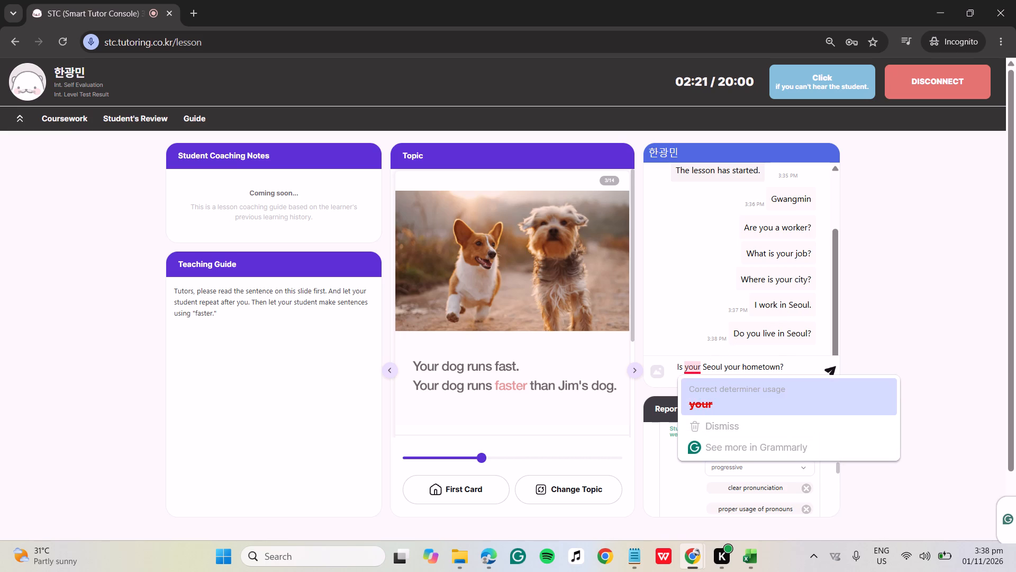
left_click(700, 409)
key("BackSpace")
left_click(787, 371)
key("Return")
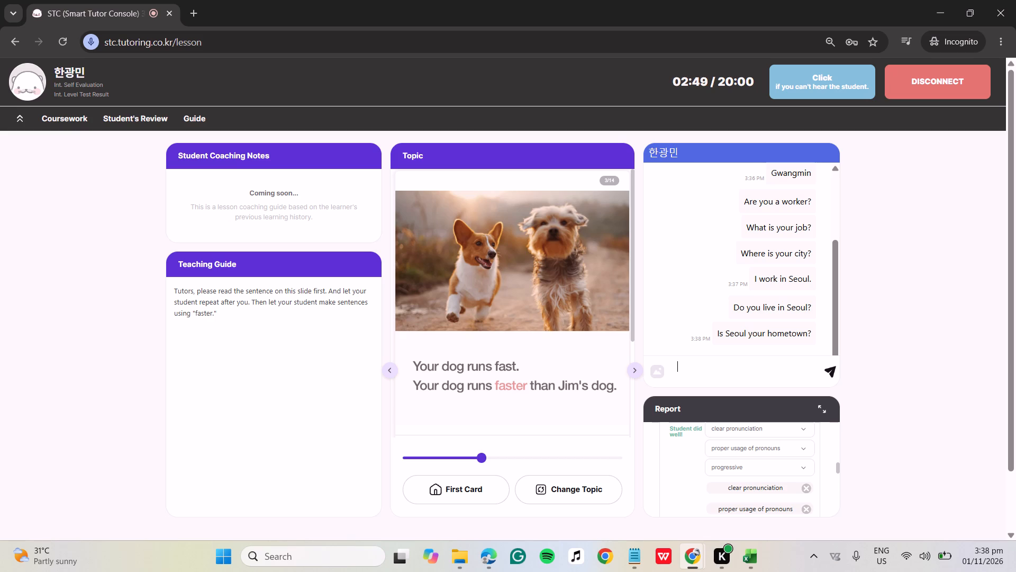
Send the word "weather" and the question "How is the weather today?" in the chat.
type("weather")
key("Return")
type("How is weht")
key("BackSpace")
key("BackSpace")
key("BackSpace")
key("BackSpace")
type("the weather today?")
key("space")
key("Return")
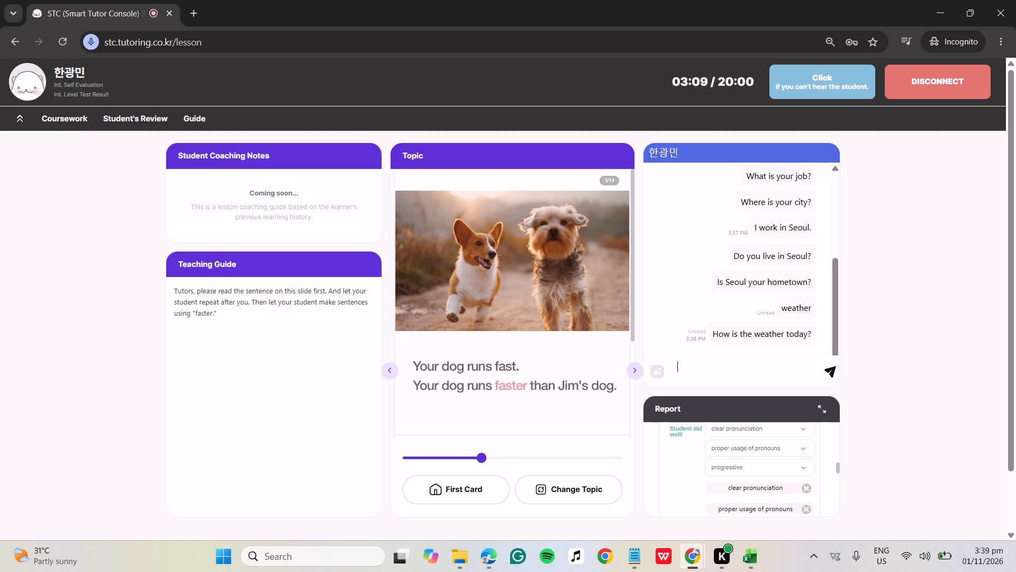
Send the student the chat question "Do you like rainy days?".
type("Do you like rainin")
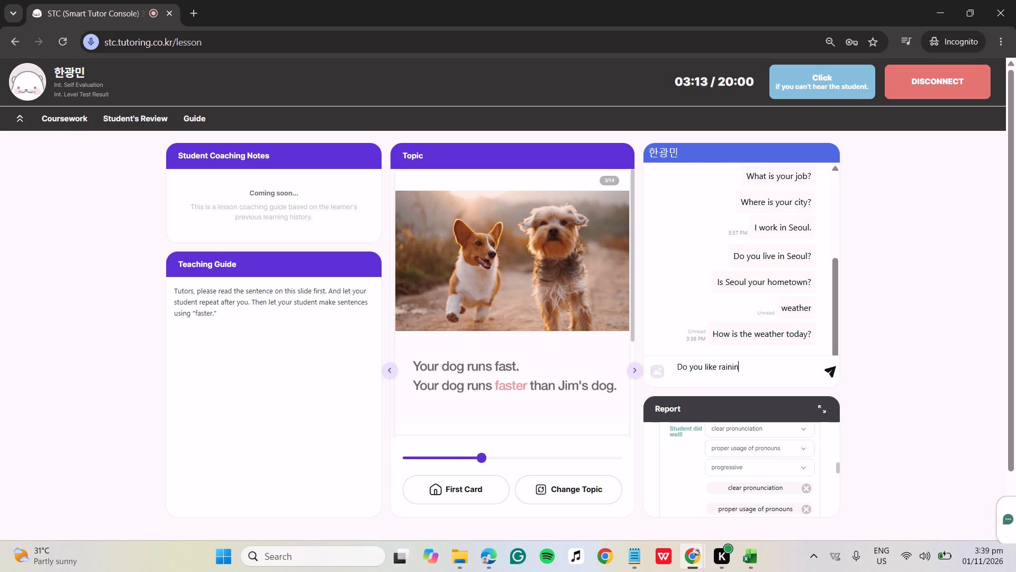
key("BackSpace")
key("BackSpace")
key("BackSpace")
key("BackSpace")
key("BackSpace")
key("BackSpace")
type("the rain")
key("BackSpace")
key("BackSpace")
key("BackSpace")
key("BackSpace")
key("BackSpace")
key("BackSpace")
key("BackSpace")
key("BackSpace")
type("ra")
key("BackSpace")
key("BackSpace")
type("th")
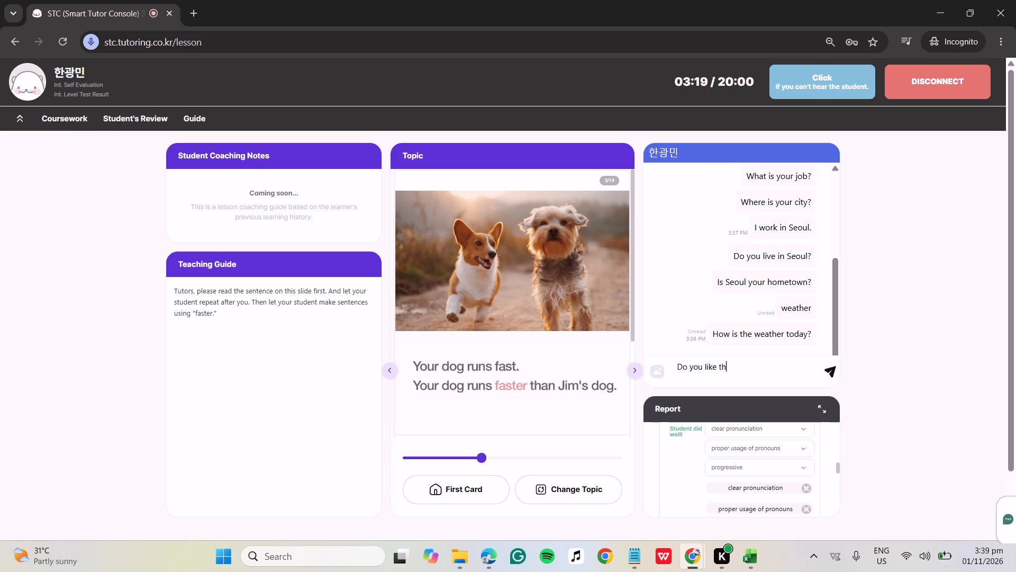
key("BackSpace")
key("BackSpace")
type("rainy days?")
key("Return")
Write "I don't like rainy days." in the chat, fixing the typos, and send it to the student.
type("I don' tlike rai")
key("BackSpace")
key("BackSpace")
key("BackSpace")
key("BackSpace")
key("BackSpace")
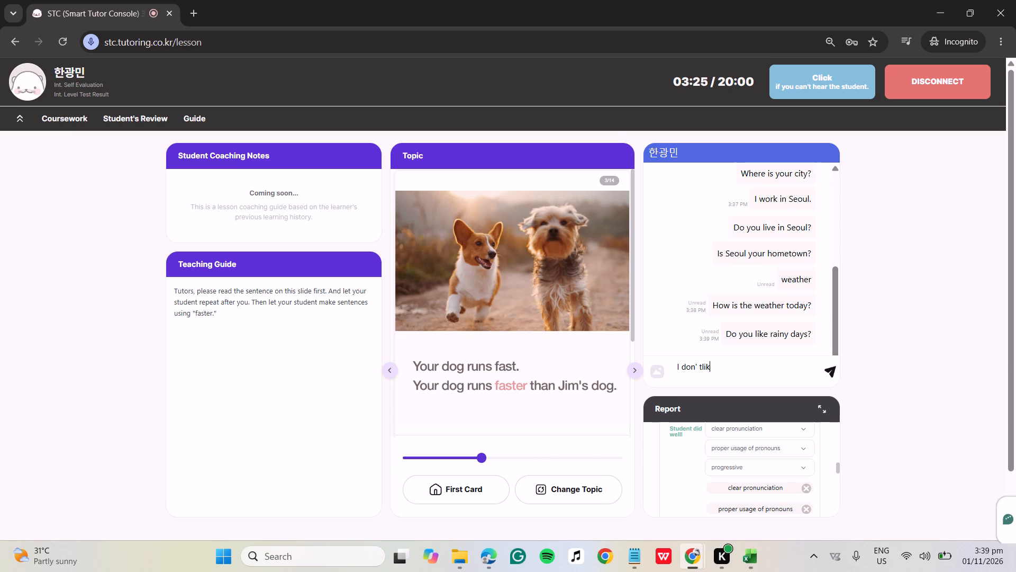
key("BackSpace")
key("BackSpace")
key("BackSpace")
key("BackSpace")
key("BackSpace")
type("t l")
key("BackSpace")
key("BackSpace")
key("BackSpace")
key("BackSpace")
type("'t like rainy days.")
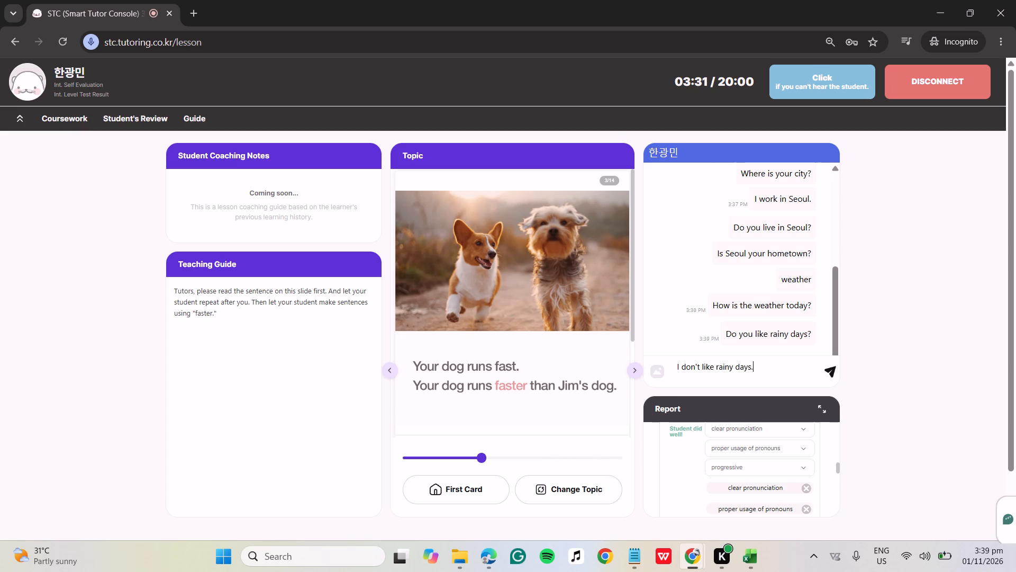
key("space")
key("Return")
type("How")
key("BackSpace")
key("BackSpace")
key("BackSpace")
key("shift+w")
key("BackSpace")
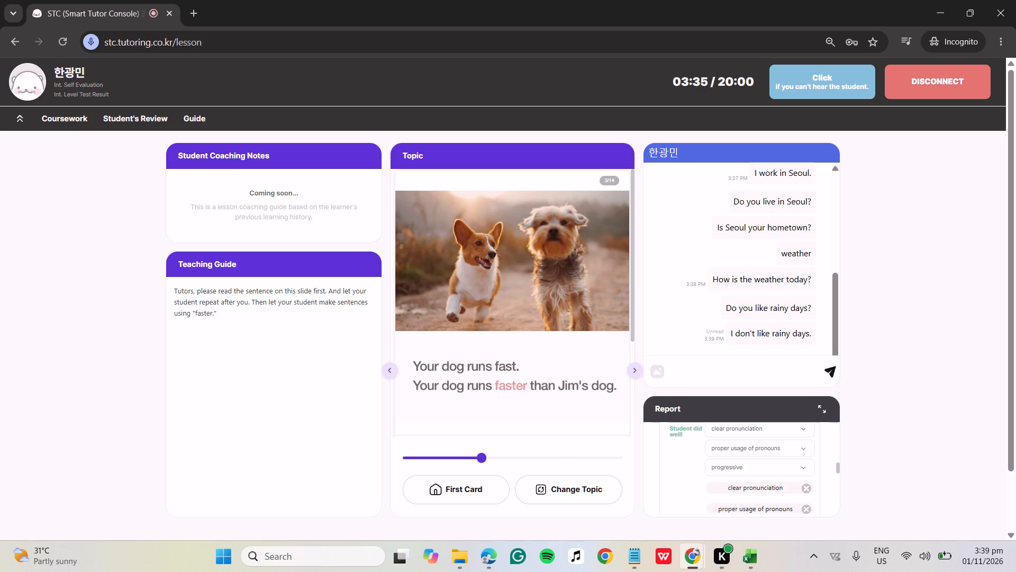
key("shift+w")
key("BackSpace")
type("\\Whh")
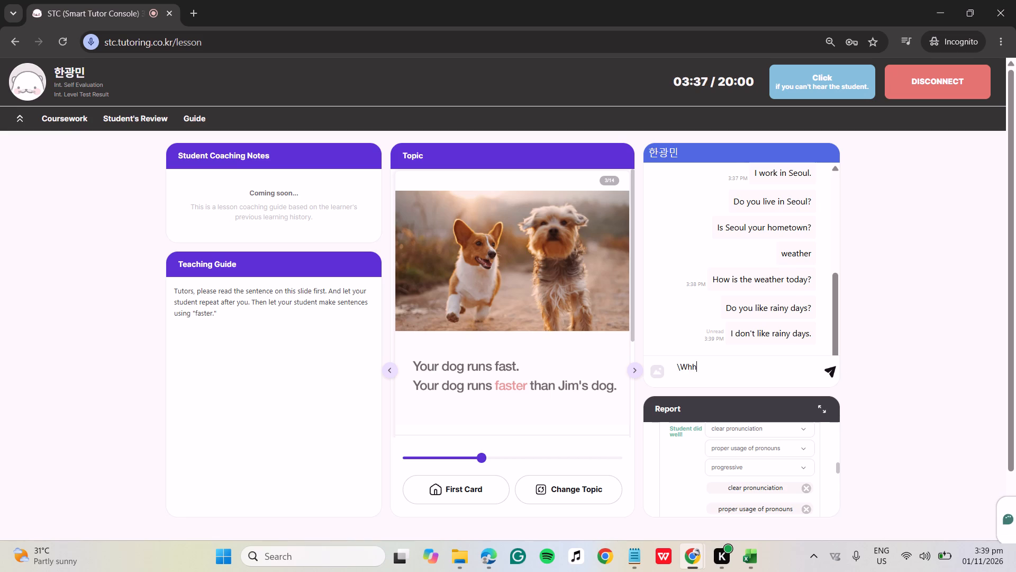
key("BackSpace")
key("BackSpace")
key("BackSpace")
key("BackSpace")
Write the question "What is your hobby?" in the chat, fixing the misspelled words, and send it.
type("Waht si")
key("space")
key("BackSpace")
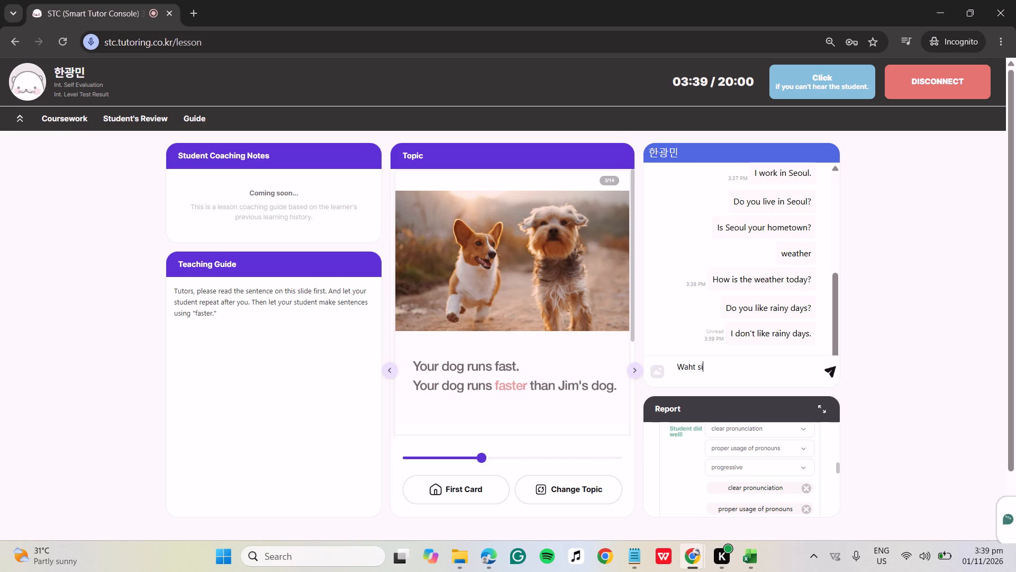
key("BackSpace")
key("BackSpace")
key("BackSpace")
key("BackSpace")
key("BackSpace")
key("BackSpace")
type("hat y")
key("BackSpace")
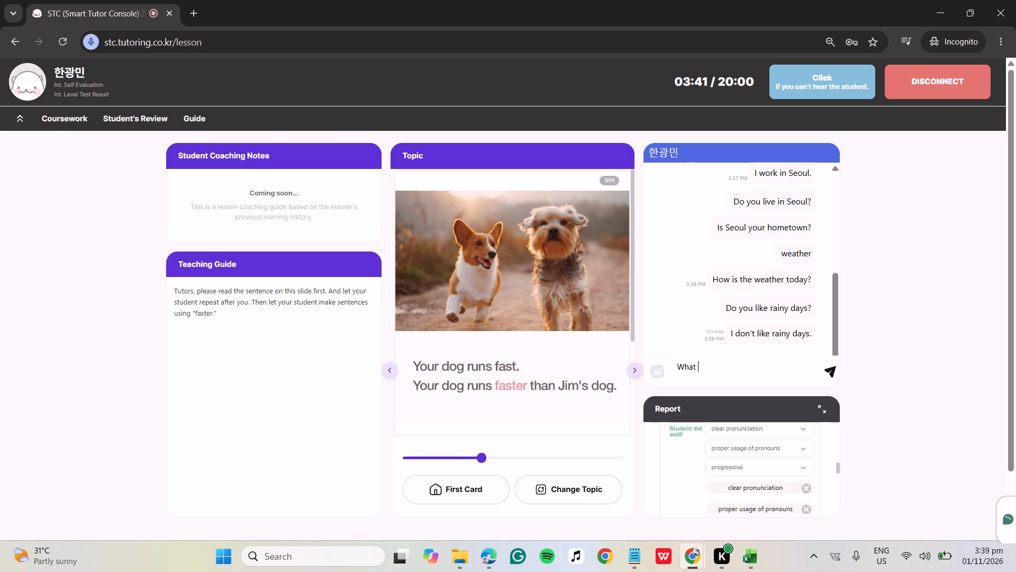
type("is your hobby?")
key("space")
key("Return")
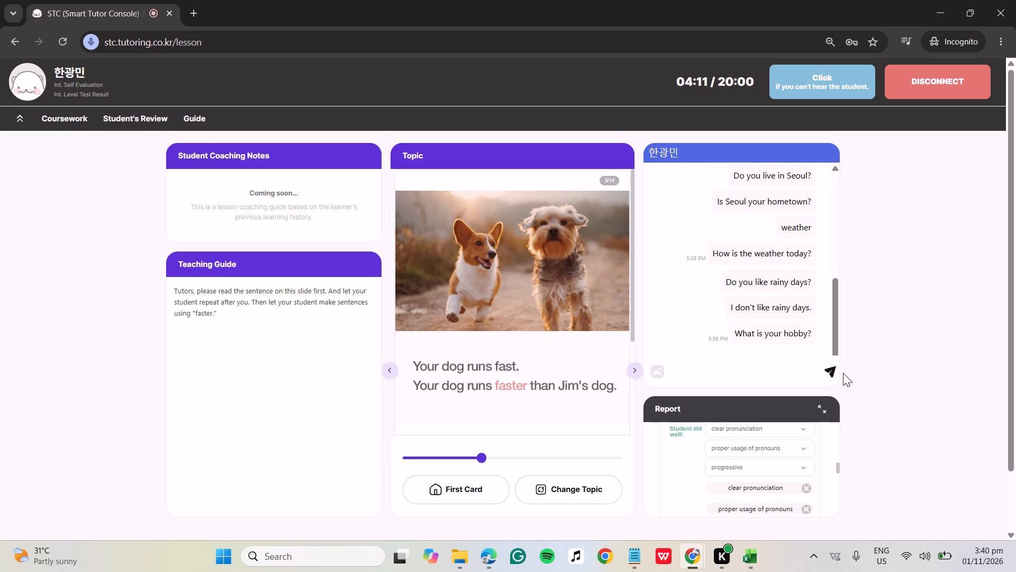
Send the chat question "Do you like outdoor activities?" followed by the examples "running, hiking, playing sports?".
type("Do you like outdoor activities")
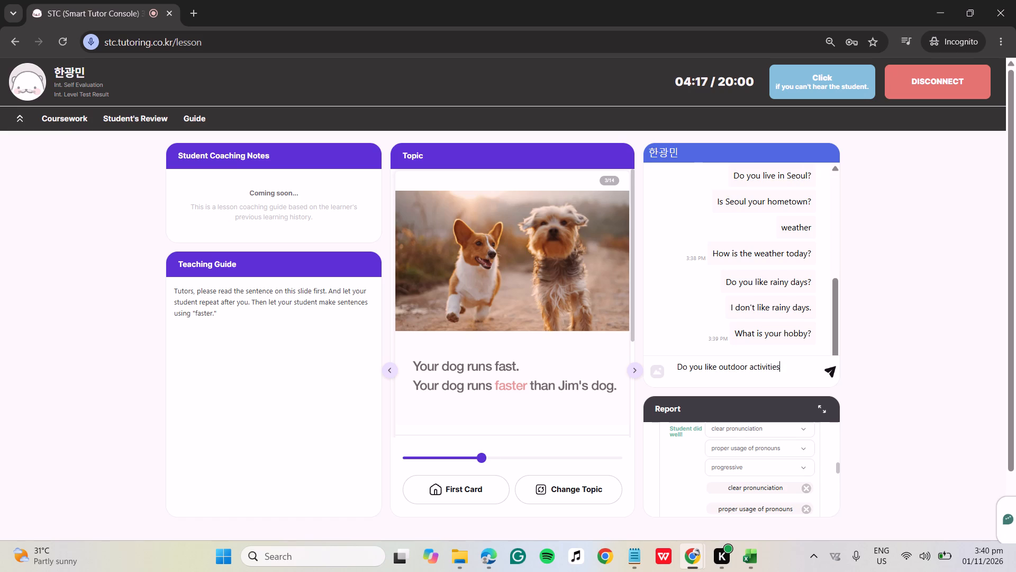
type("?")
key("space")
key("Return")
type("running, hiking, playing p")
key("BackSpace")
type("sports?")
key("Return")
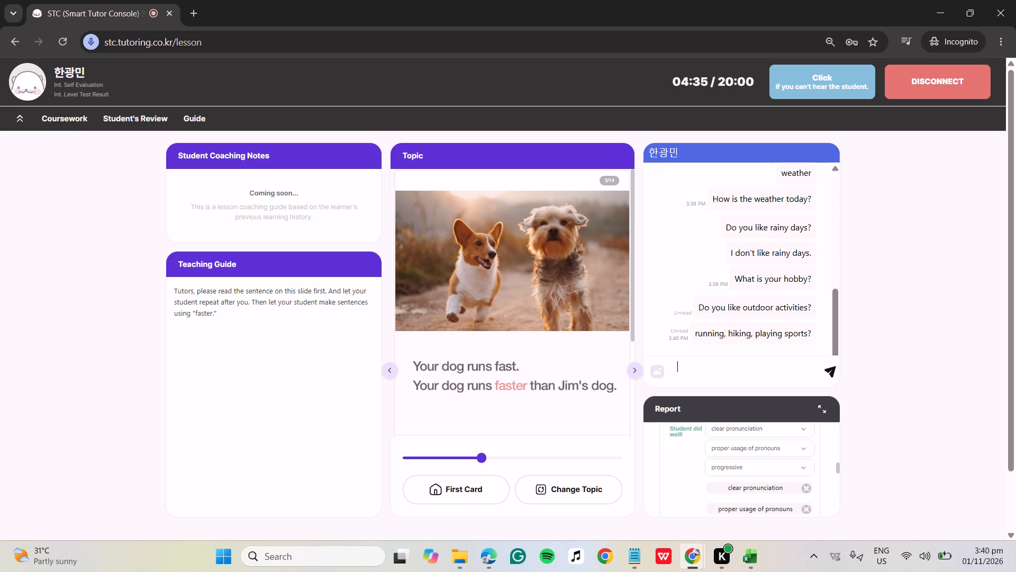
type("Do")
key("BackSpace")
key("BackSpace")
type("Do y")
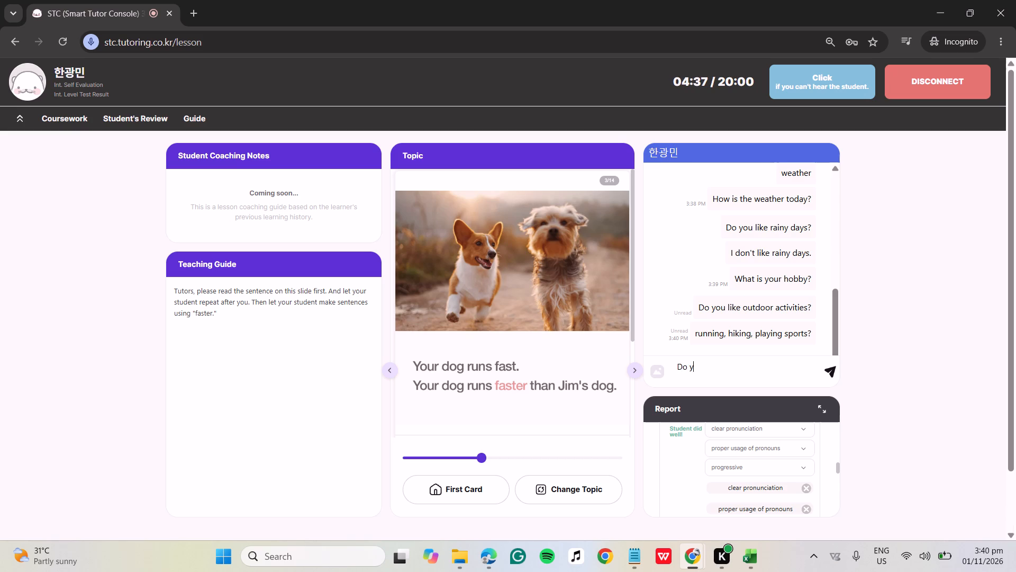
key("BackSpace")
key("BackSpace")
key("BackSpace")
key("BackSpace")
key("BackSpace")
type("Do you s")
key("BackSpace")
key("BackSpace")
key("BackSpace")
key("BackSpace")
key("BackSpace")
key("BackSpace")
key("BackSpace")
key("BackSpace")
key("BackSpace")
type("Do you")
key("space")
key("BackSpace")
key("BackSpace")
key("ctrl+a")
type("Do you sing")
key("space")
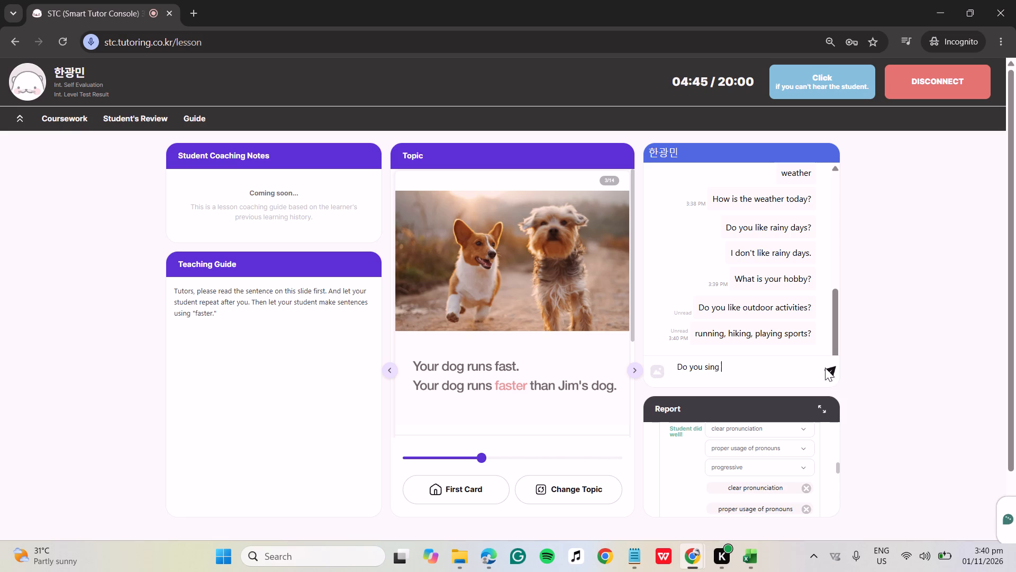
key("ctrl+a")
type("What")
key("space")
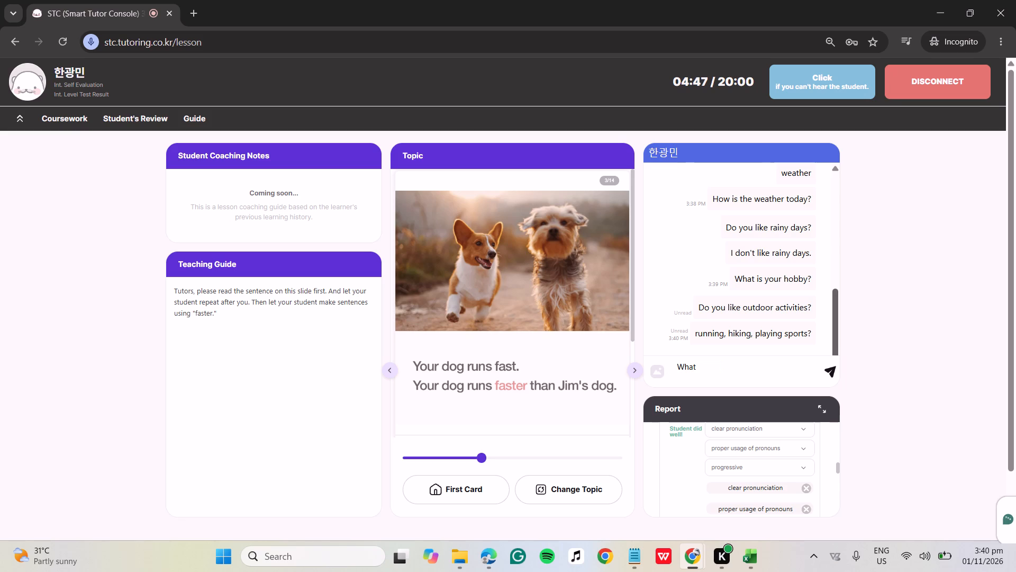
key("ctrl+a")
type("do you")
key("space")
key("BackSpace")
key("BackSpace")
Replace the draft chat message with "Do you sing k-pop?" and send it to the student.
key("ctrl+a")
type("Do you sing k-pop?")
key("Return")
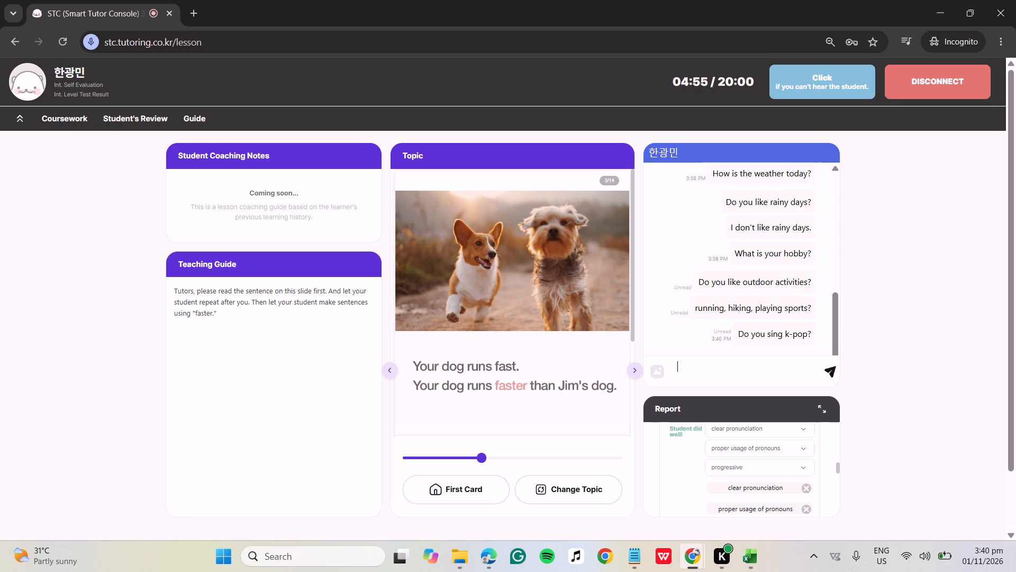
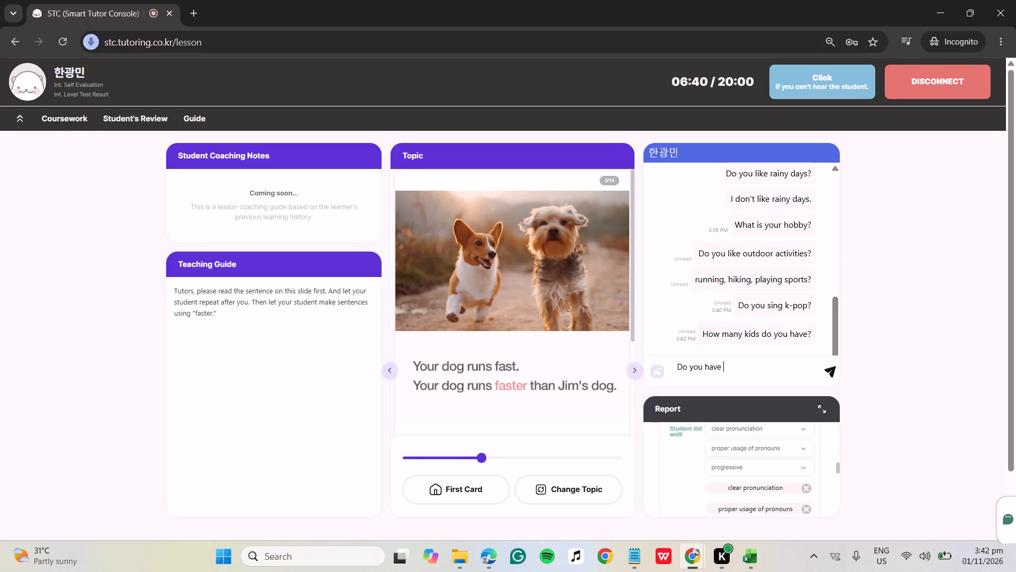
Finish the draft chat question as "Do you have any questions for me?", fixing the typos, and send it to the student.
key("BackSpace")
type("eu")
key("BackSpace")
type("ue")
key("BackSpace")
key("BackSpace")
key("BackSpace")
type("uestions for me?")
key("space")
key("Return")
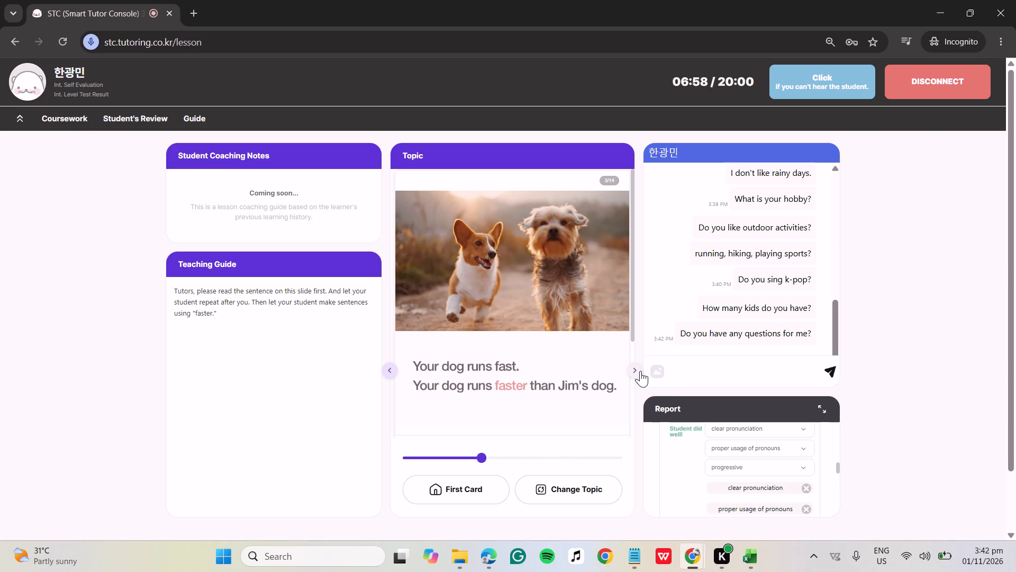
Send the student the chat message "I'm from Manila Philippines".
left_click(1015, 320)
left_click(734, 368)
type("I'm from Manila Philip")
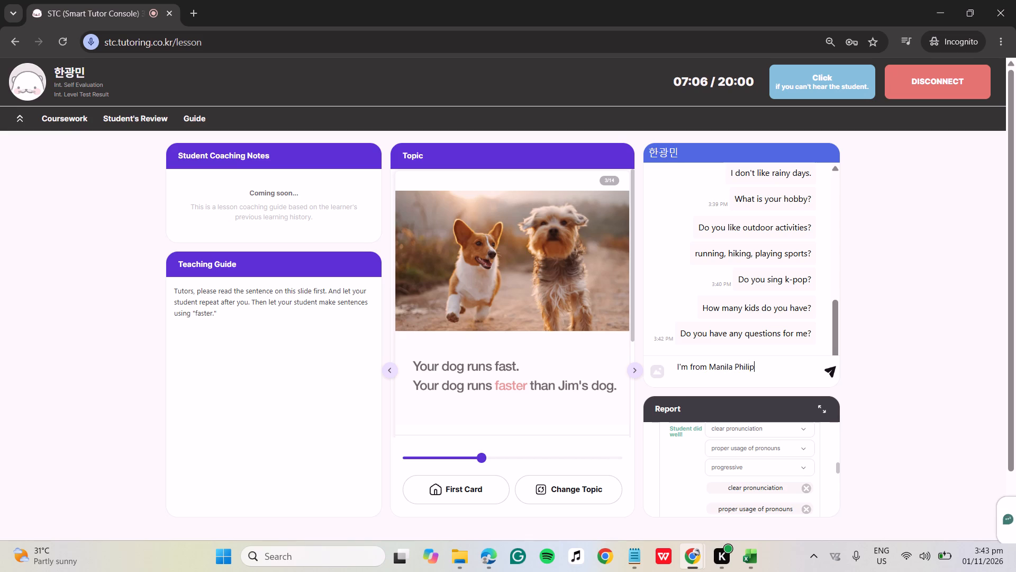
type("pines")
key("Return")
Write "My hobbies are watching TV and exercise a little." in the chat, correcting mistakes, and send it to the student.
type("I")
key("space")
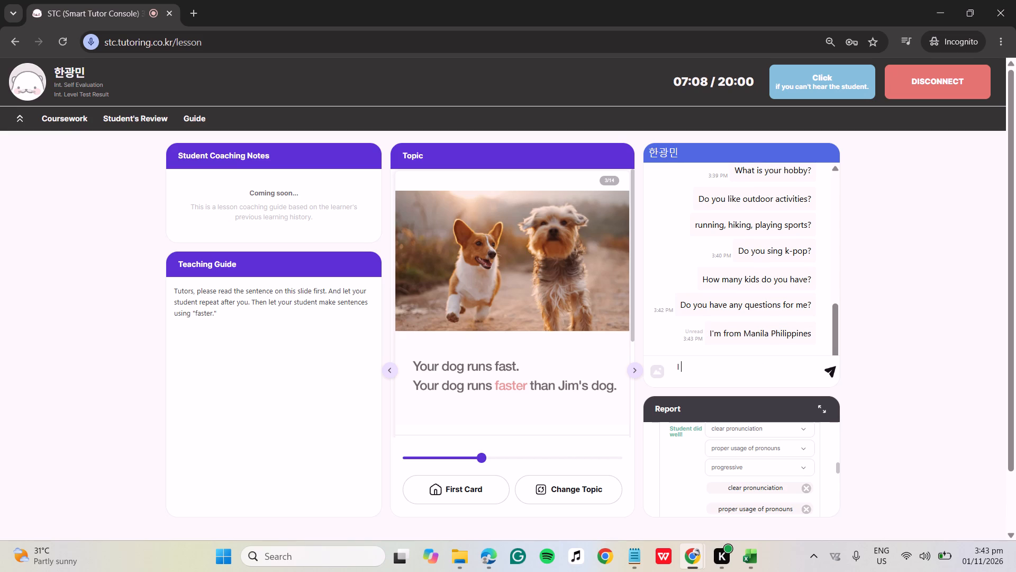
key("BackSpace")
key("BackSpace")
type("I")
key("space")
key("BackSpace")
key("BackSpace")
type("My hobbies")
key("space")
type("are")
key("space")
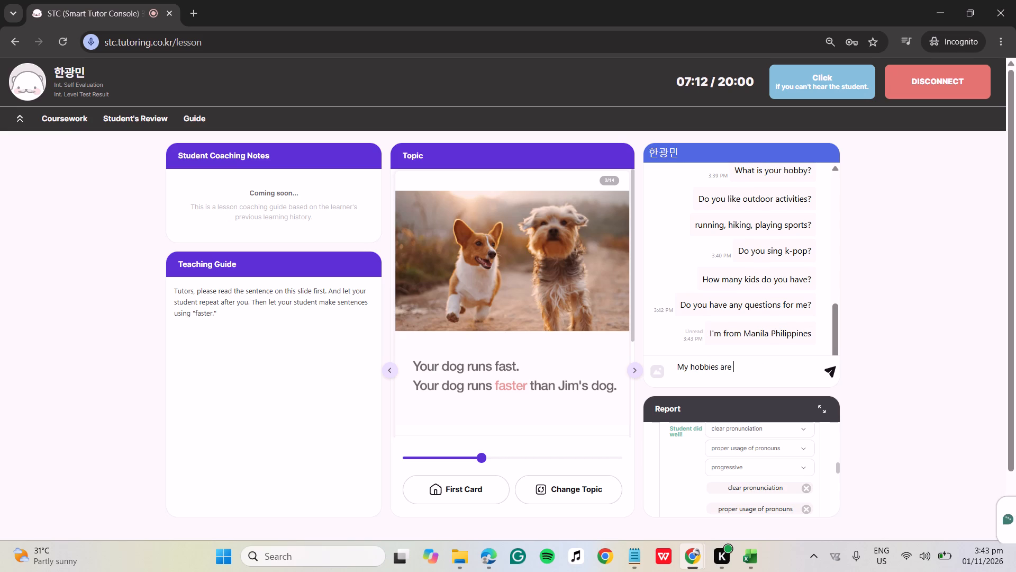
type("watchini")
key("BackSpace")
key("BackSpace")
type("ng TV and exercise")
key("space")
type("a little.")
key("space")
key("Return")
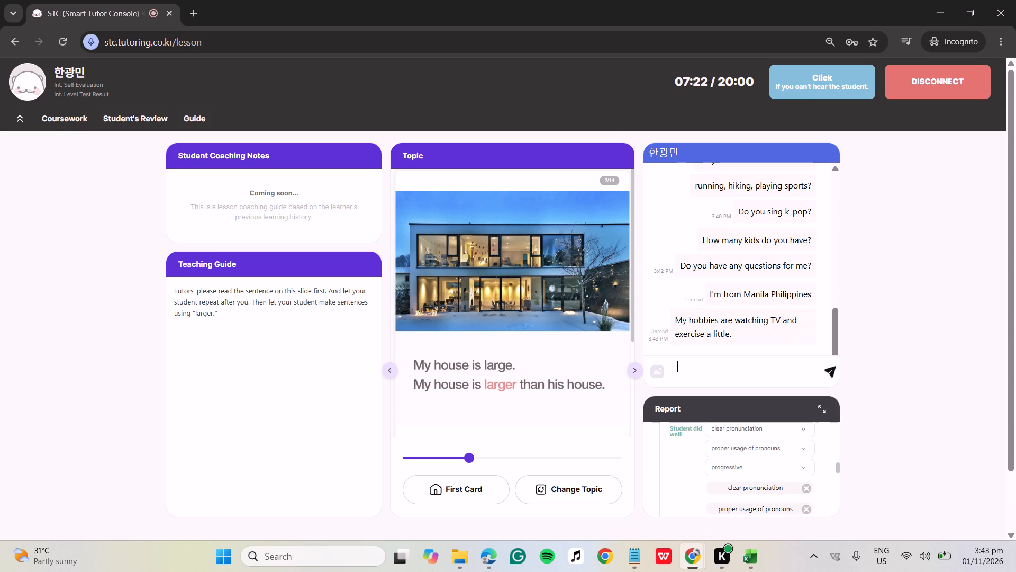
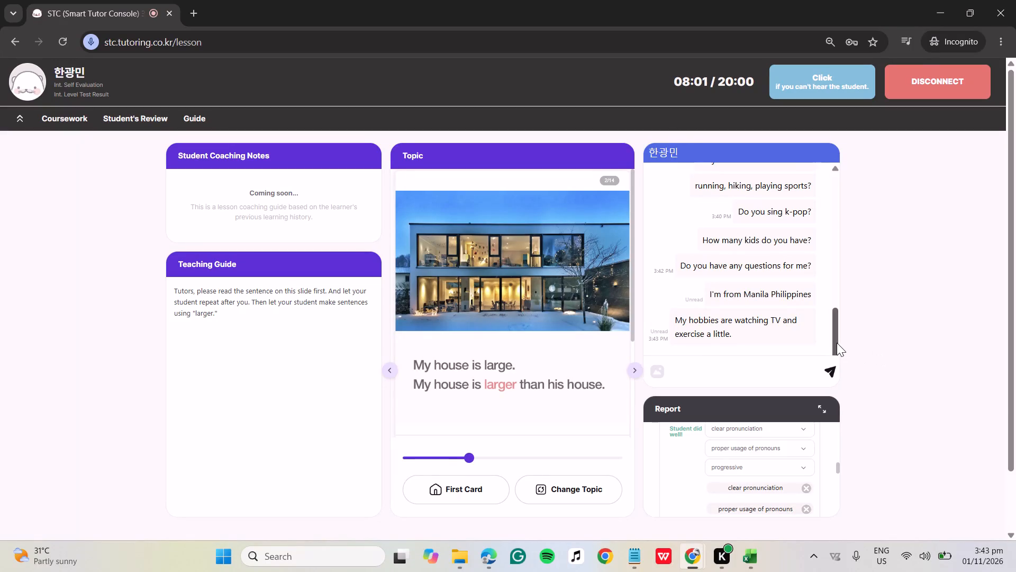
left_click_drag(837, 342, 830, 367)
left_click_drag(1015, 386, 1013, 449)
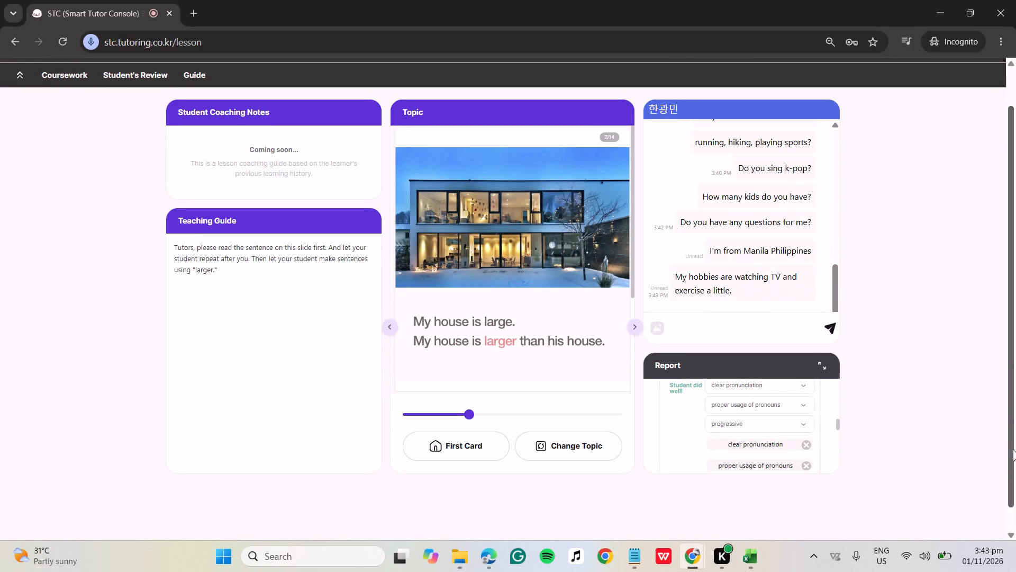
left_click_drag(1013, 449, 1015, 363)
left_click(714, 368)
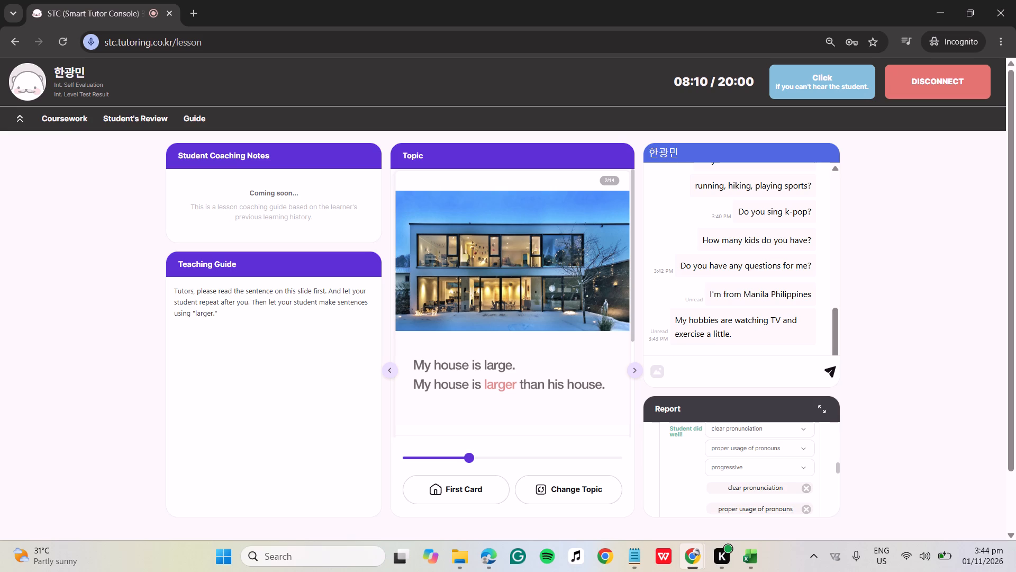
Advance the lesson topic to the next card, which practises "faster".
left_click(634, 368)
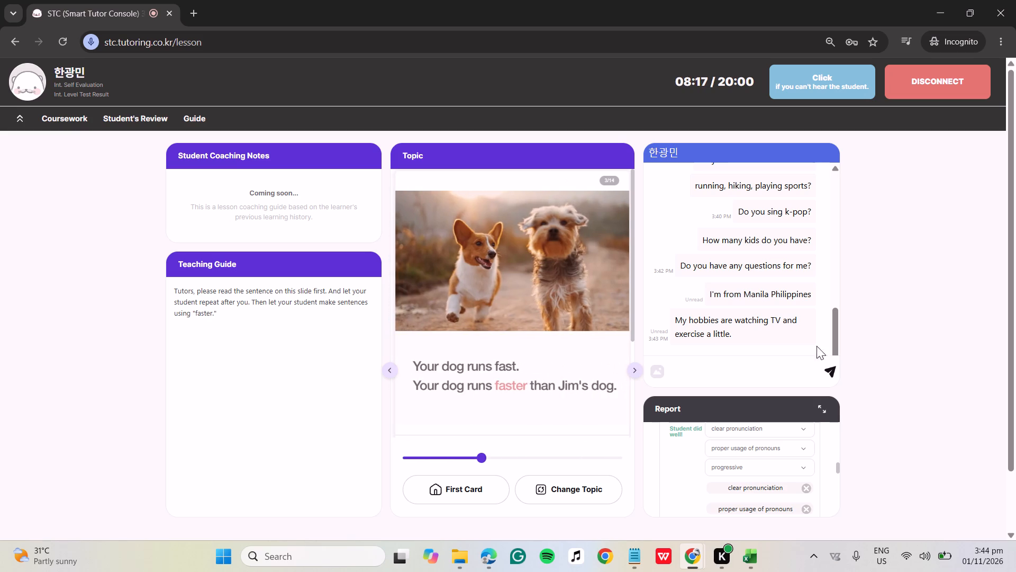
Expand the lesson report and add the grammar improvement point "need improvement in using prepositions".
left_click(822, 410)
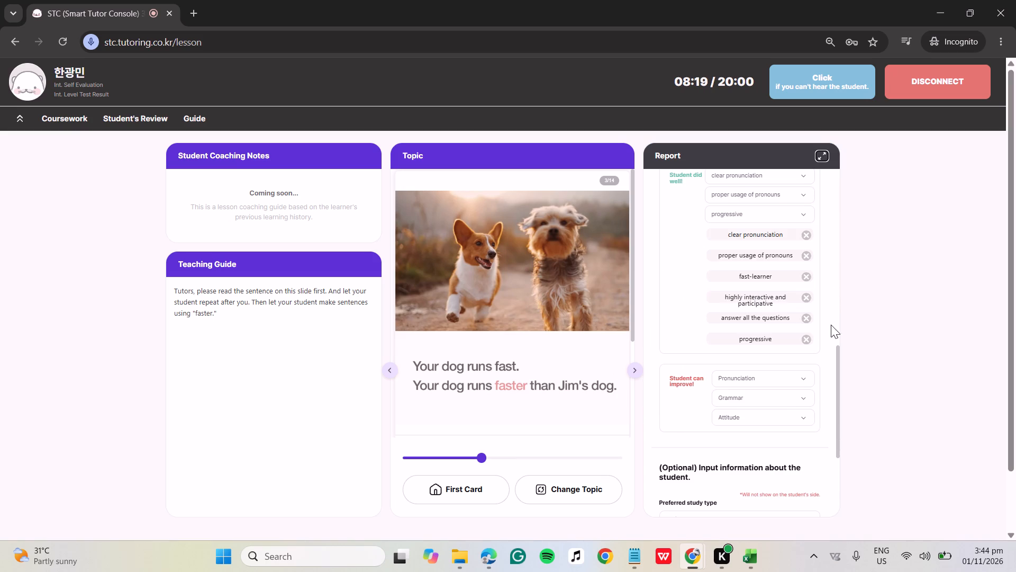
left_click(742, 392)
left_click(831, 218)
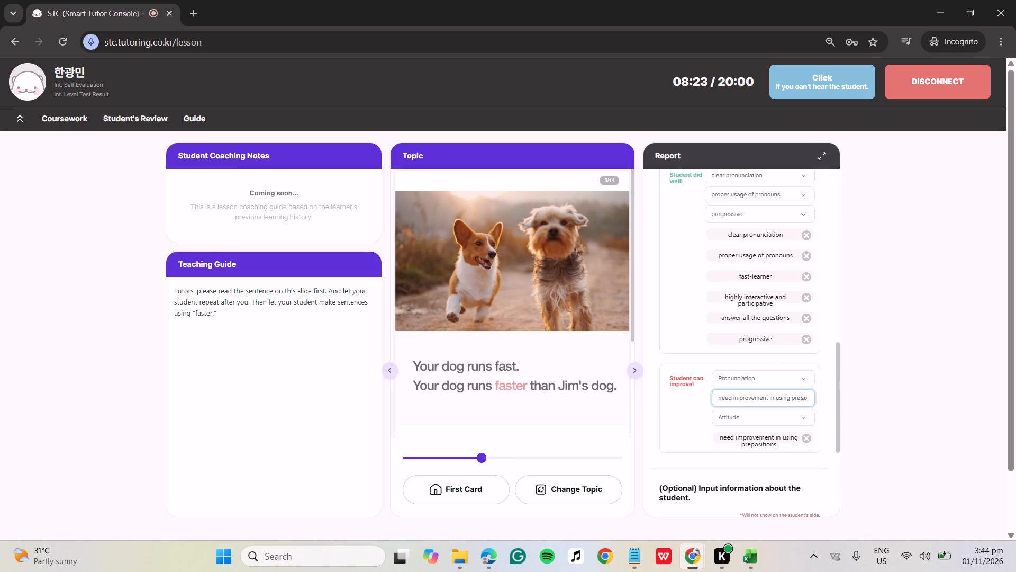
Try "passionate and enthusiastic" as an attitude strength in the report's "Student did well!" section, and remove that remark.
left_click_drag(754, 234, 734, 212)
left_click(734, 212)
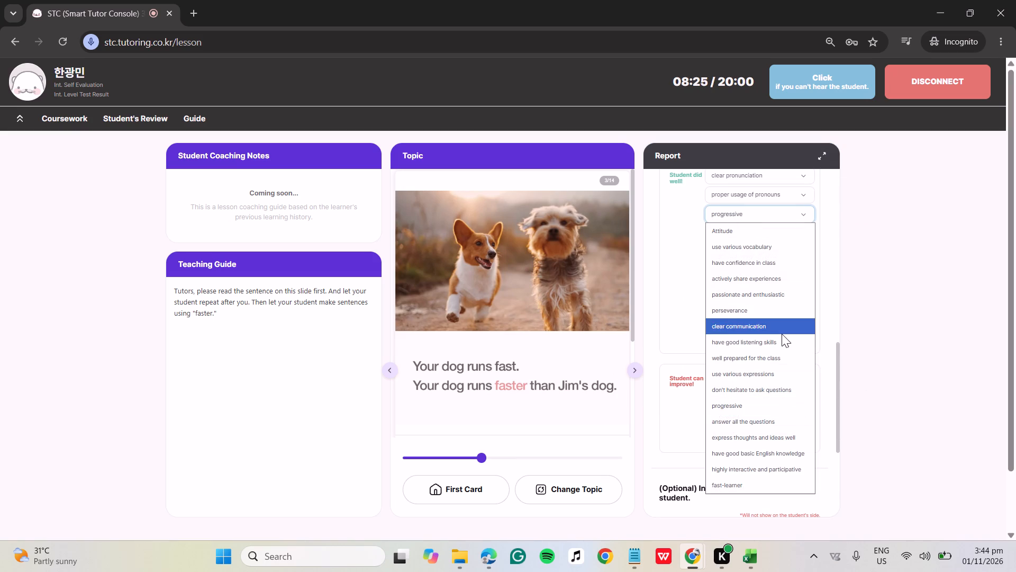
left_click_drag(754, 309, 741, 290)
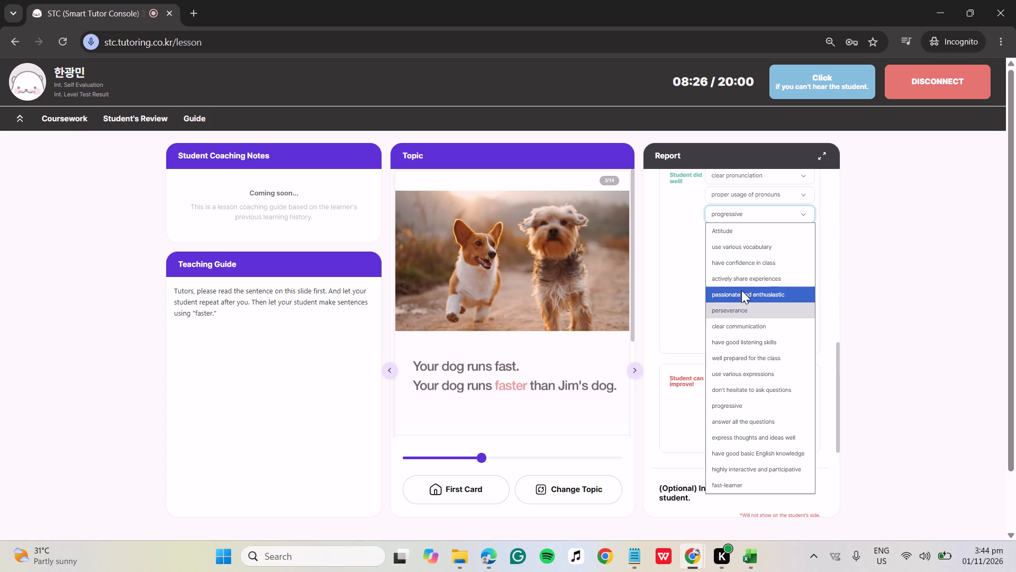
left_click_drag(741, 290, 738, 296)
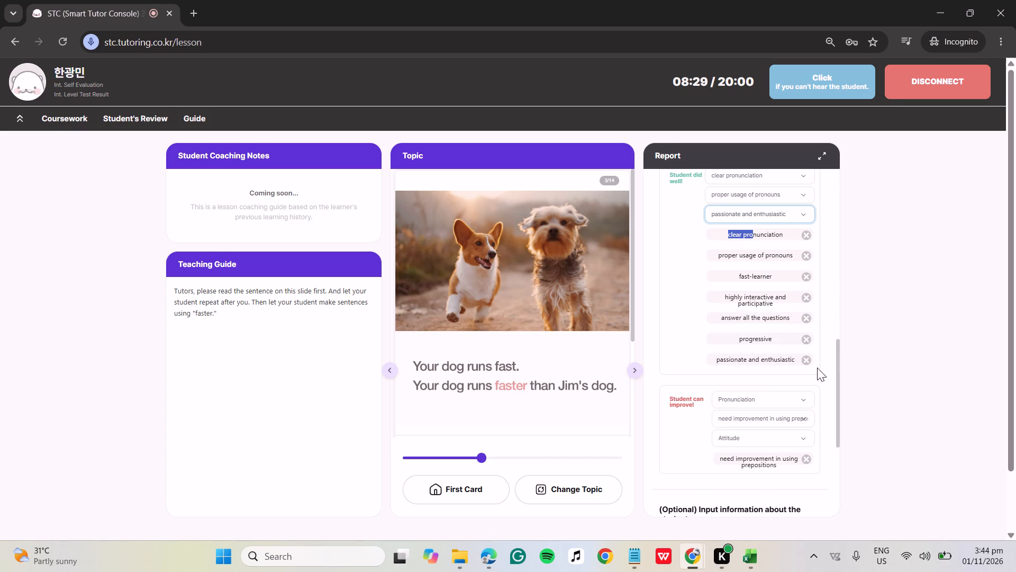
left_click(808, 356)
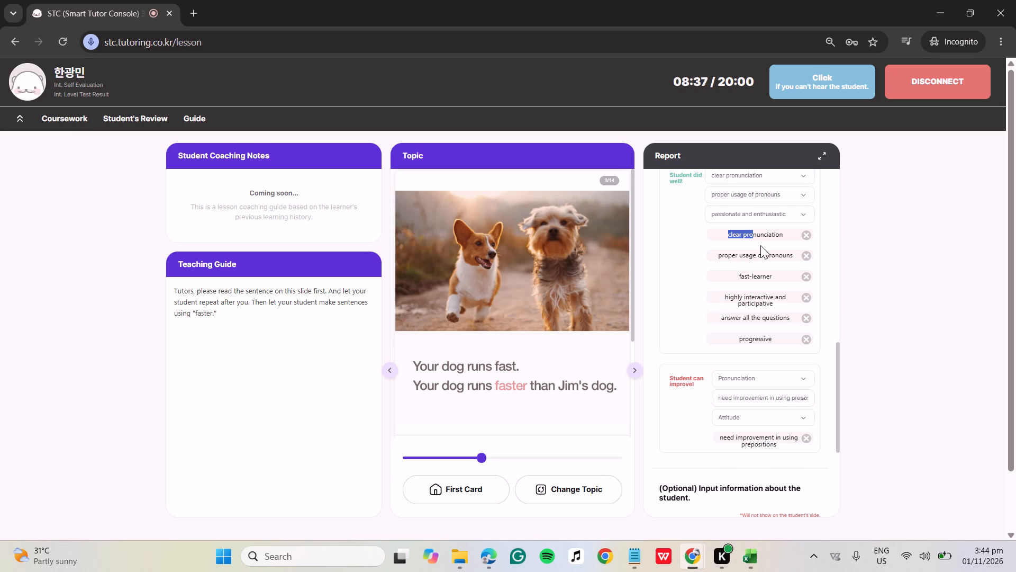
Add the attitude strength "actively share experiences" to the report's "Student did well!" section.
left_click(767, 209)
left_click(729, 281)
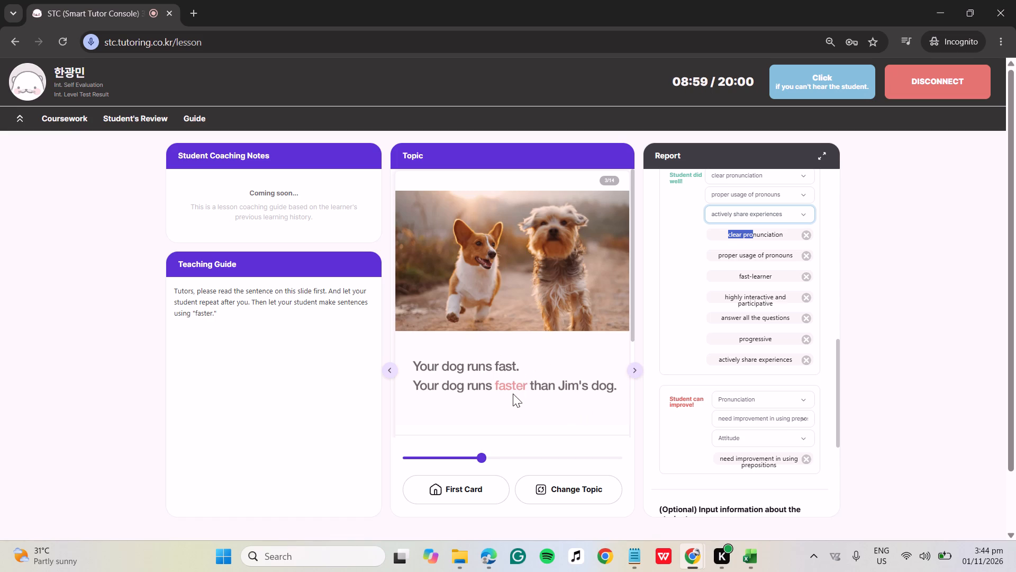
Advance the lesson topic to the next card, which practises "more important".
left_click(633, 376)
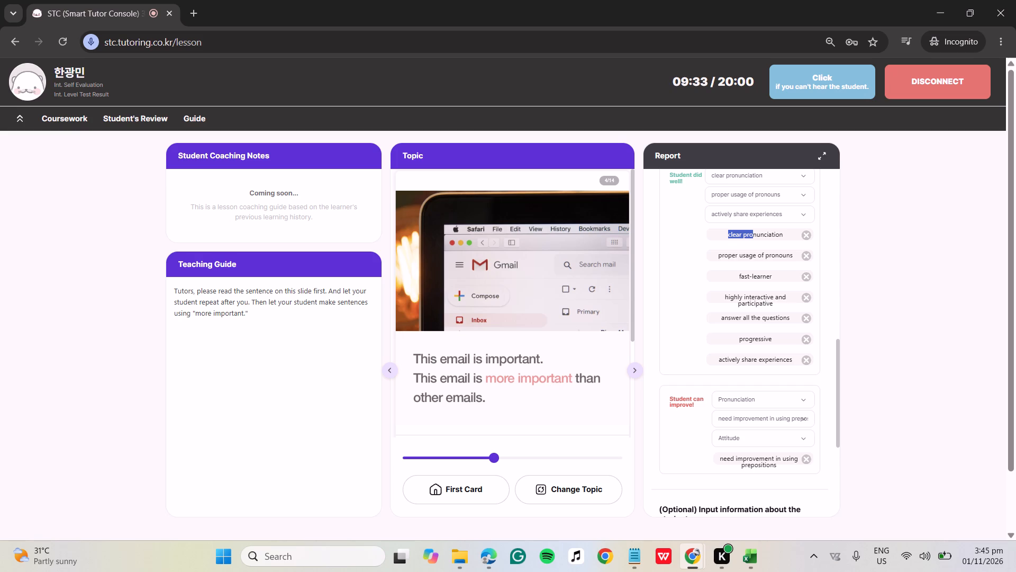
Add the grammar improvement points "need improvement in using articles" and "need improvement in using subject and verb agreement" to the report.
left_click(1015, 354)
left_click(839, 434)
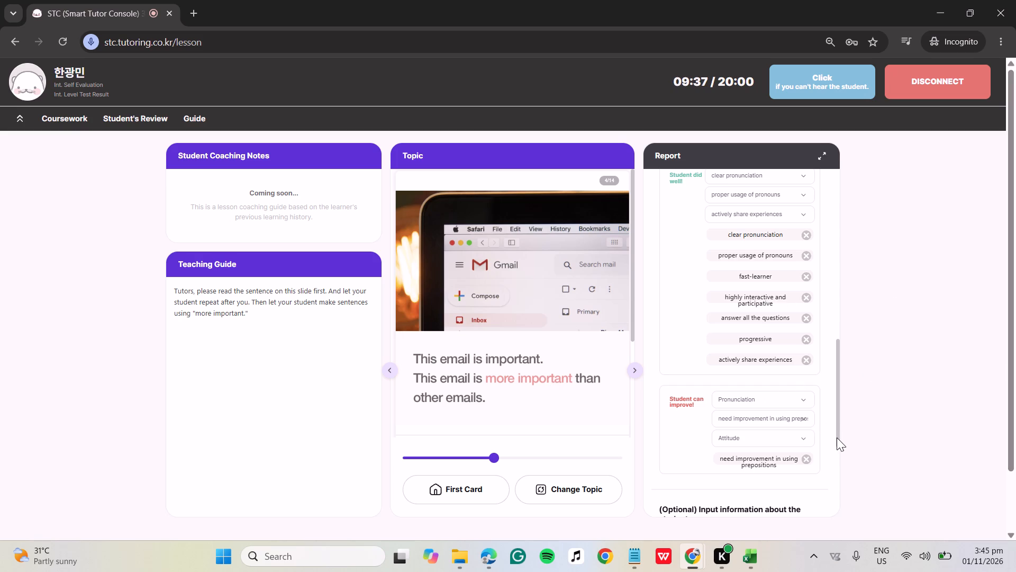
left_click_drag(837, 437, 836, 457)
left_click(782, 356)
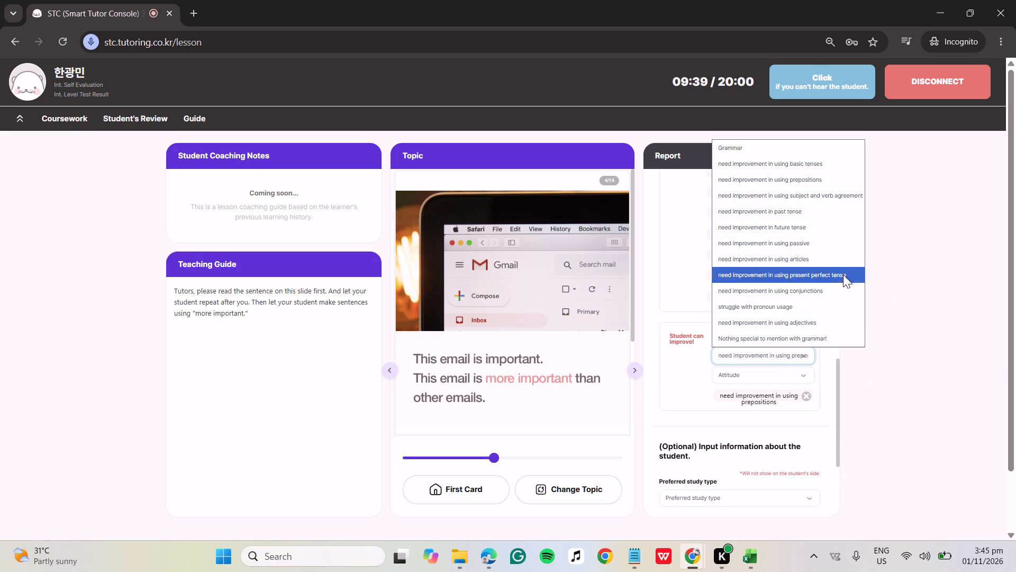
left_click(788, 256)
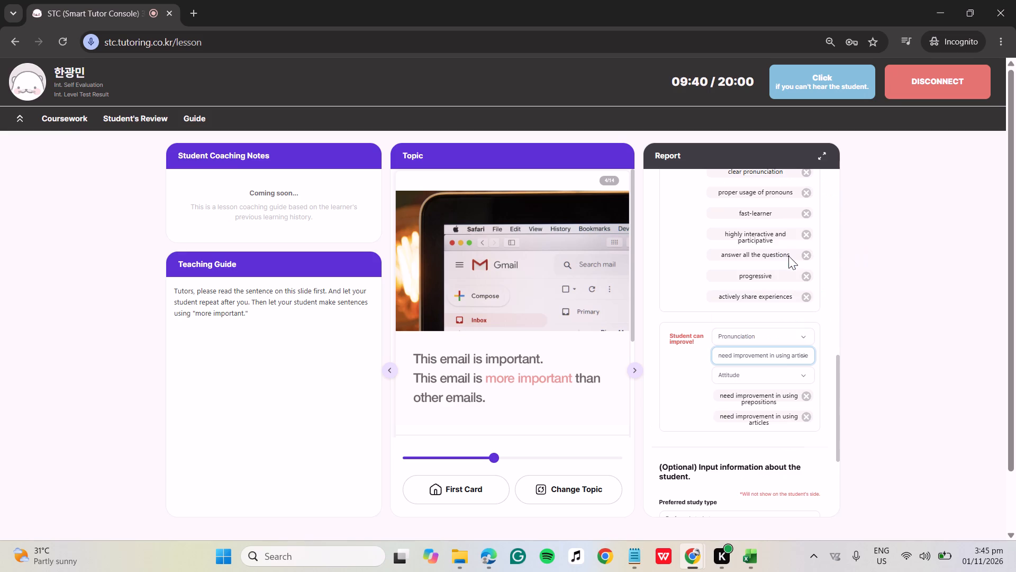
left_click(780, 357)
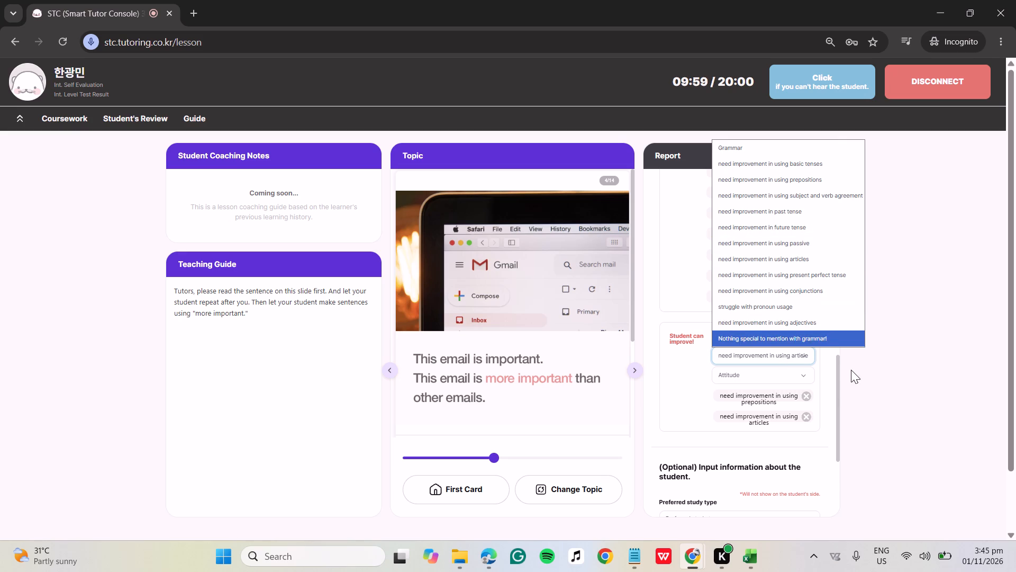
left_click(828, 193)
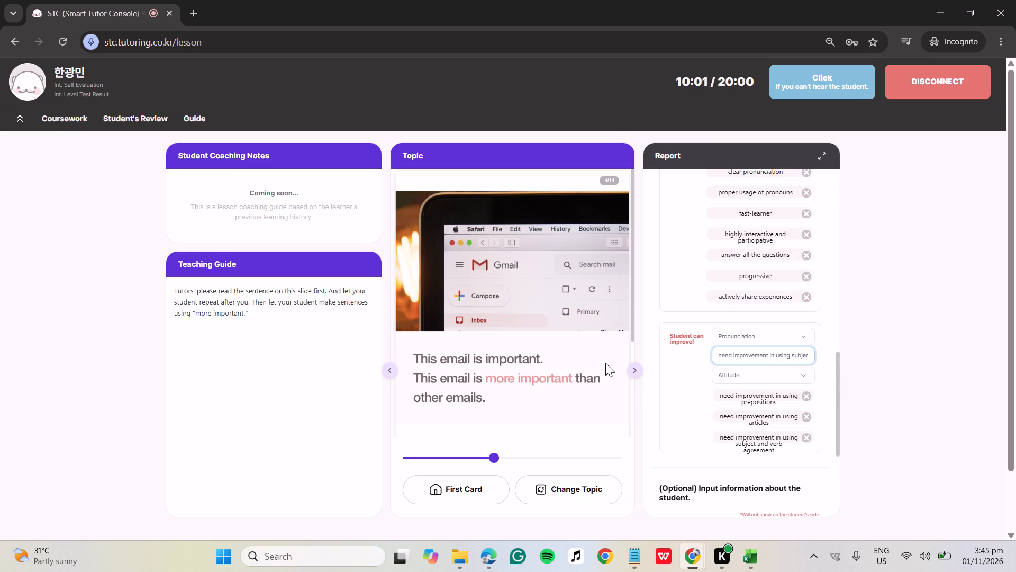
Advance the lesson topic to the next card, which practises "more quickly".
left_click(629, 372)
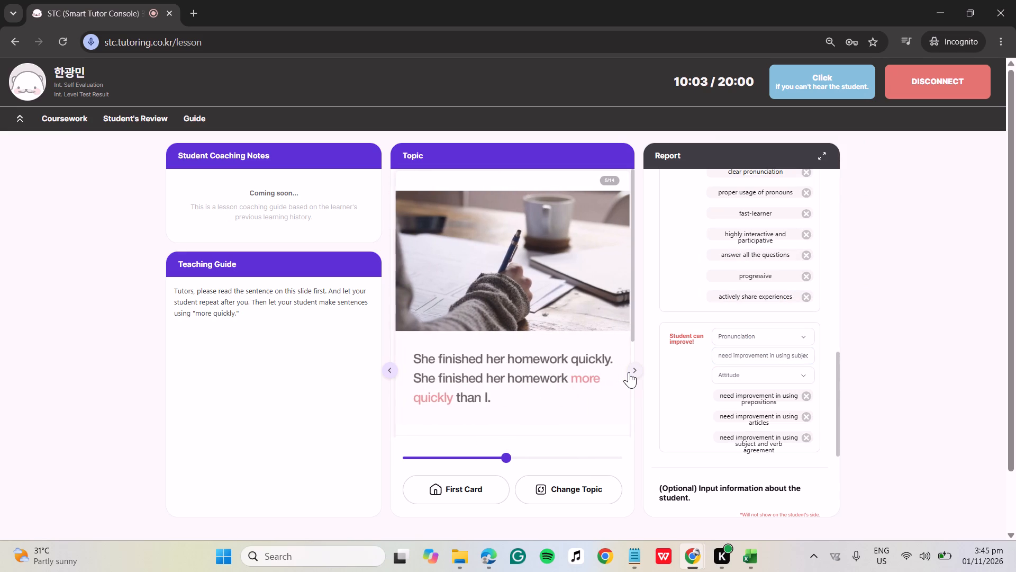
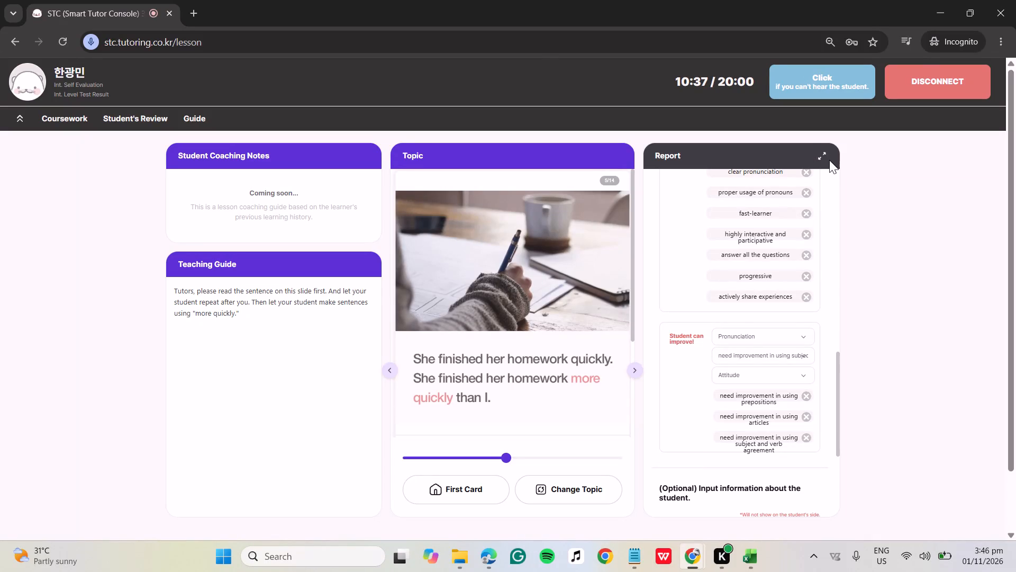
Send the student the chat message "more quickly", using the lesson chat beside the report.
left_click_drag(829, 160, 822, 153)
left_click(822, 153)
left_click(710, 369)
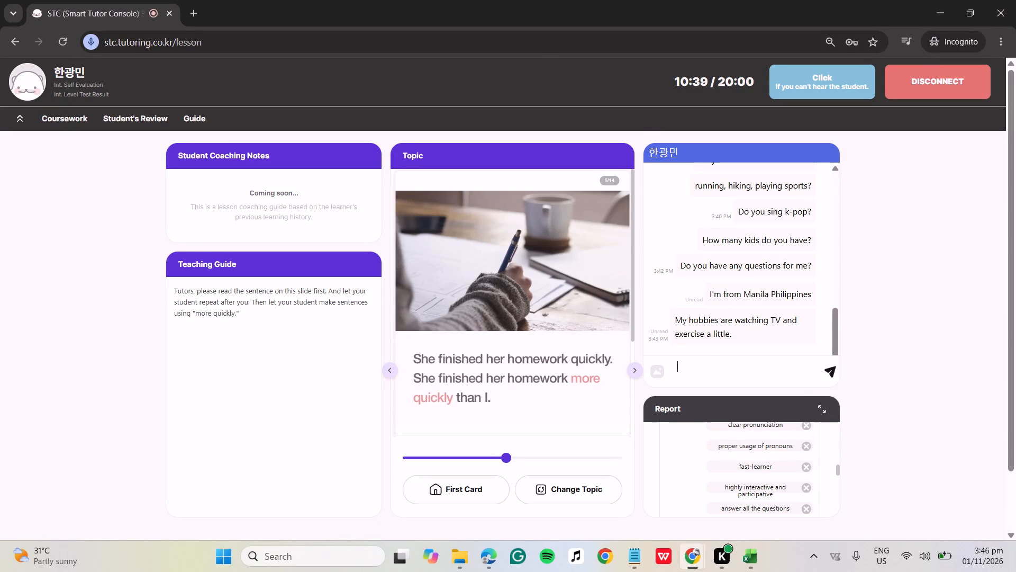
type("mor q")
key("BackSpace")
key("BackSpace")
type("e quic")
key("BackSpace")
key("BackSpace")
key("BackSpace")
key("BackSpace")
key("BackSpace")
key("space")
key("BackSpace")
key("BackSpace")
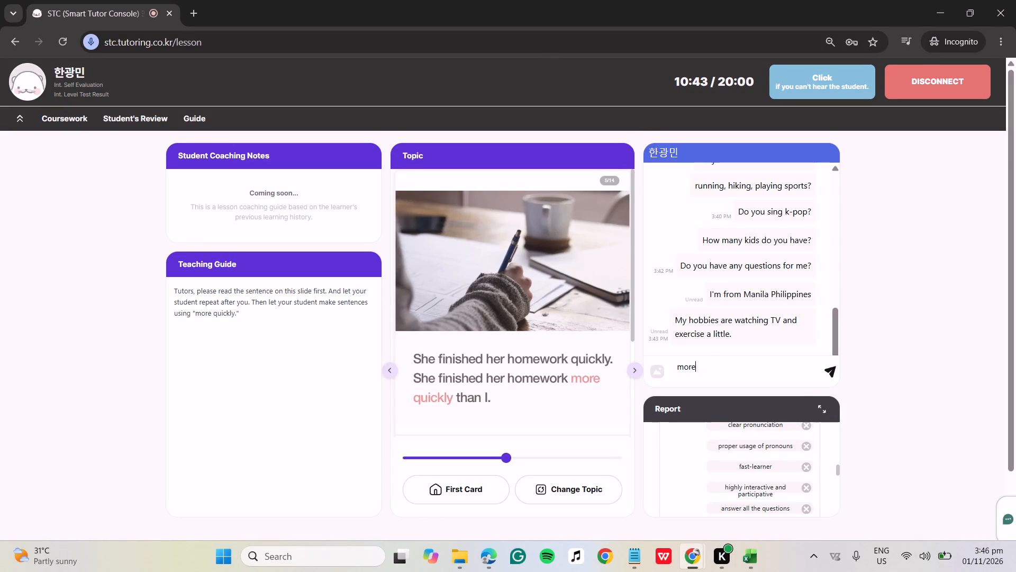
key("r")
key("BackSpace")
type("e q ui")
key("BackSpace")
key("BackSpace")
key("BackSpace")
type("yi")
key("BackSpace")
key("BackSpace")
type("uickly")
key("space")
key("Return")
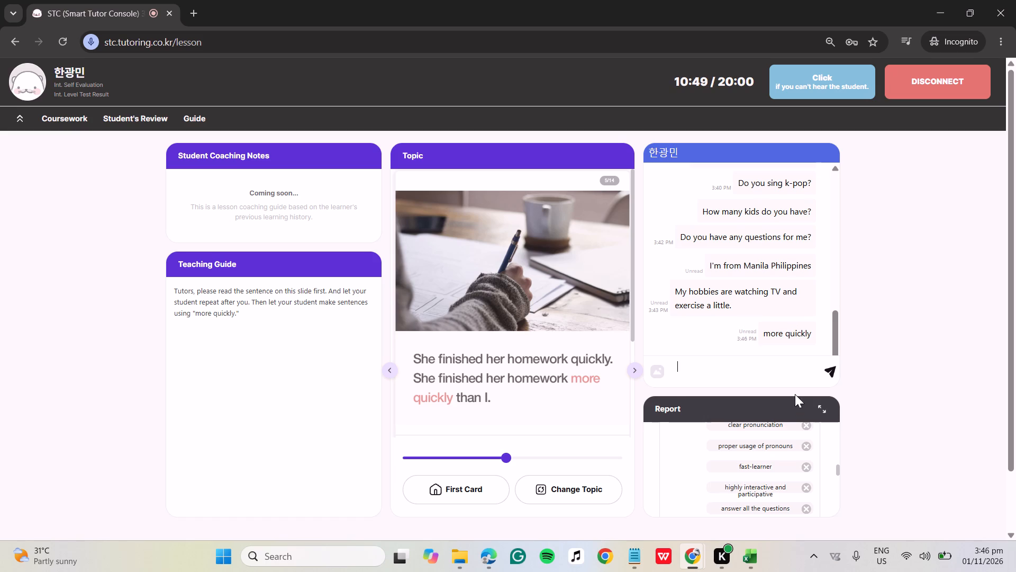
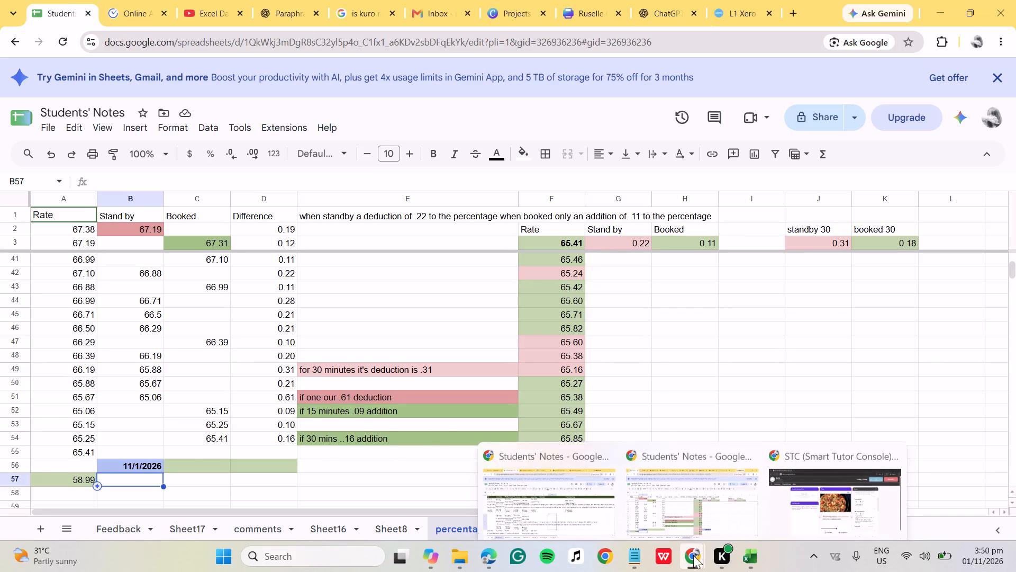
left_click(603, 503)
left_click(326, 386)
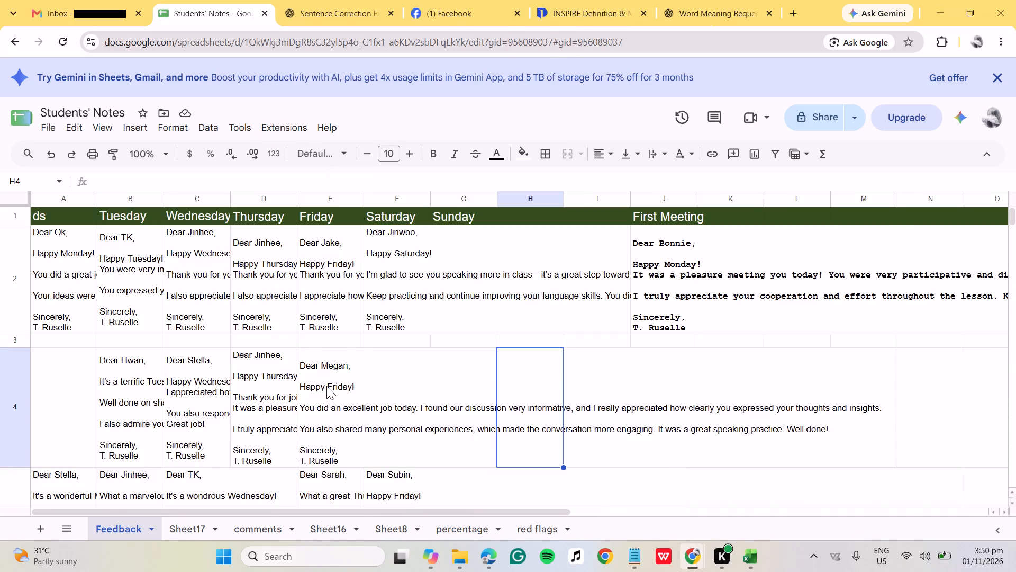
key("ctrl+f")
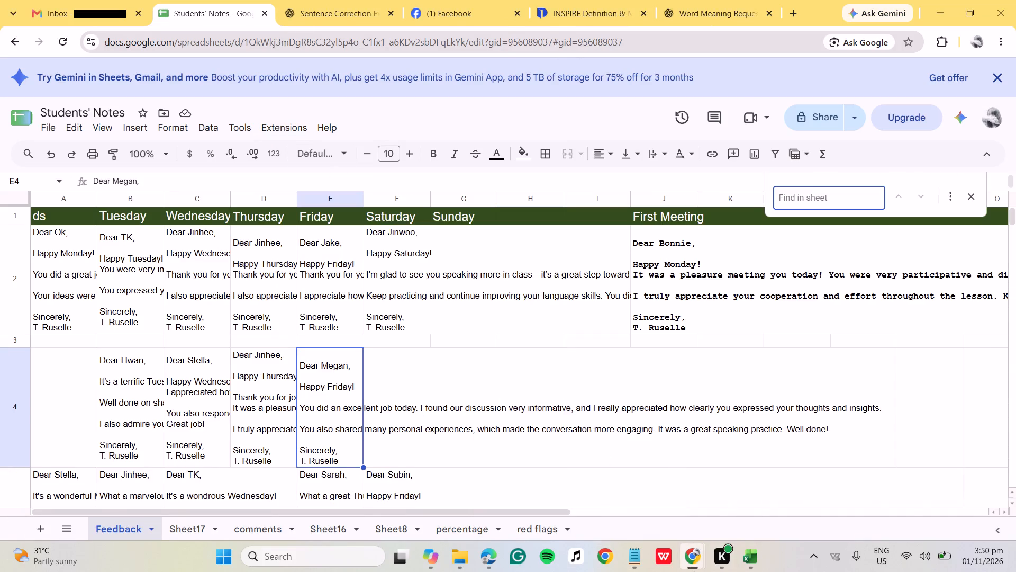
left_click(827, 506)
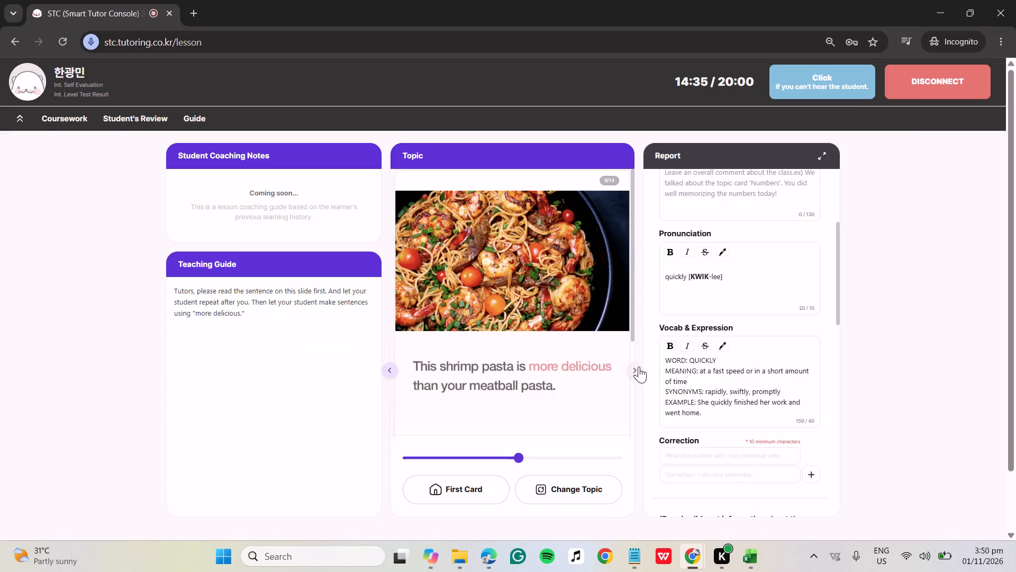
Advance the lesson topic to the irregular comparatives card.
left_click(639, 367)
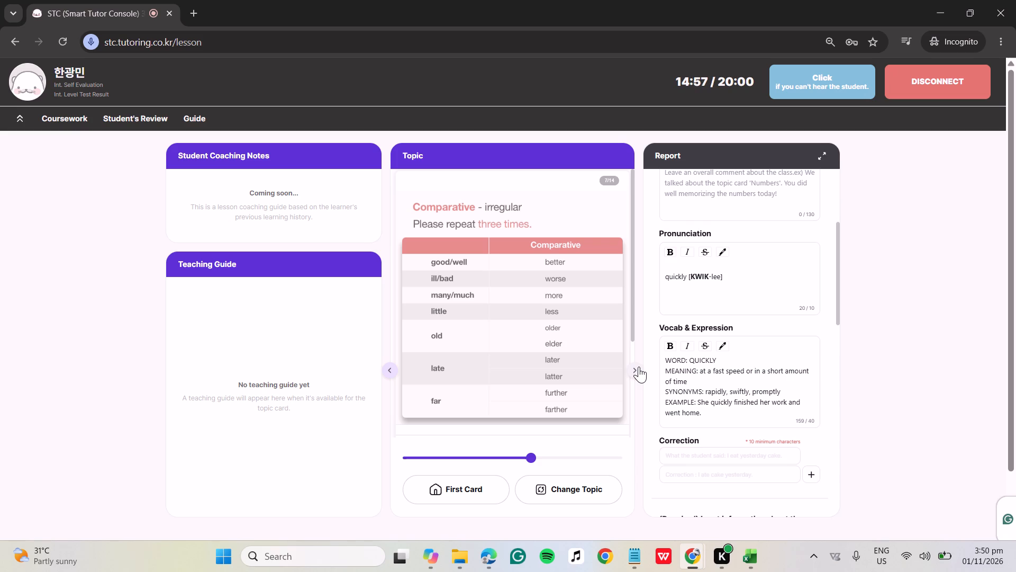
Switch to Notepad and clear the untitled note.
left_click(633, 551)
key("BackSpace")
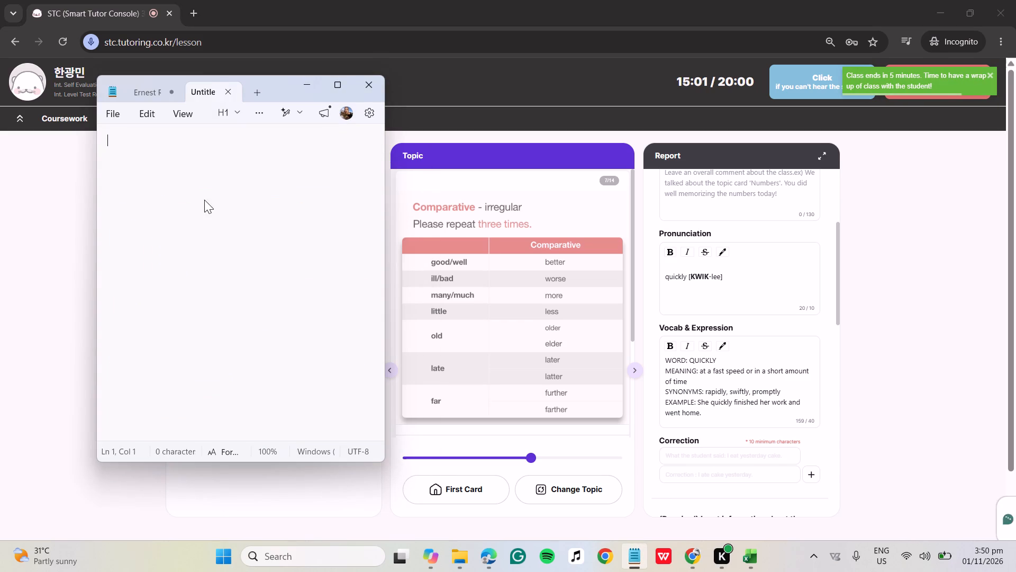
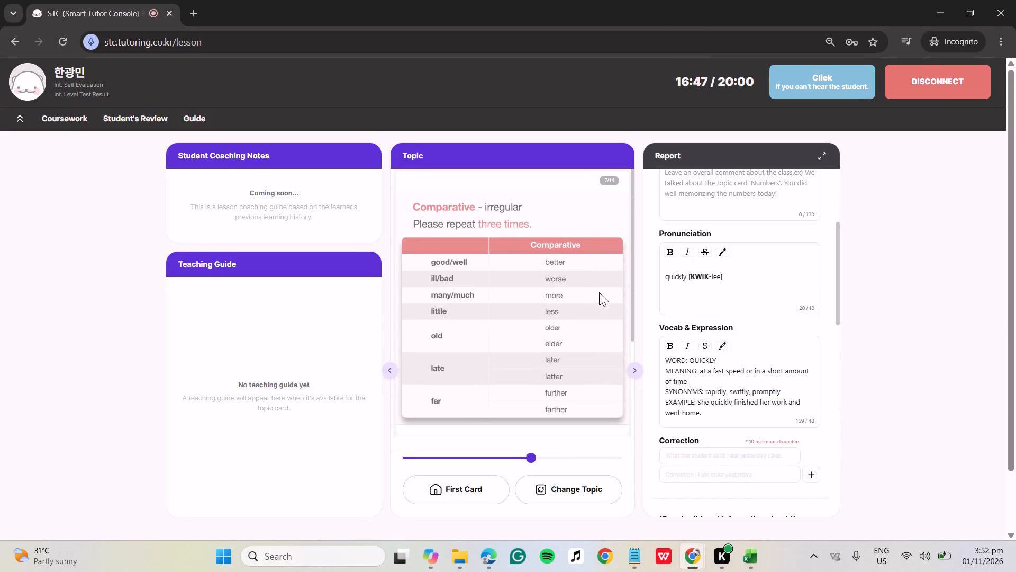
Advance the lesson topic to the Quiz Time fill-in-the-blanks card, going back twice to the irregular comparatives card for review.
left_click(638, 376)
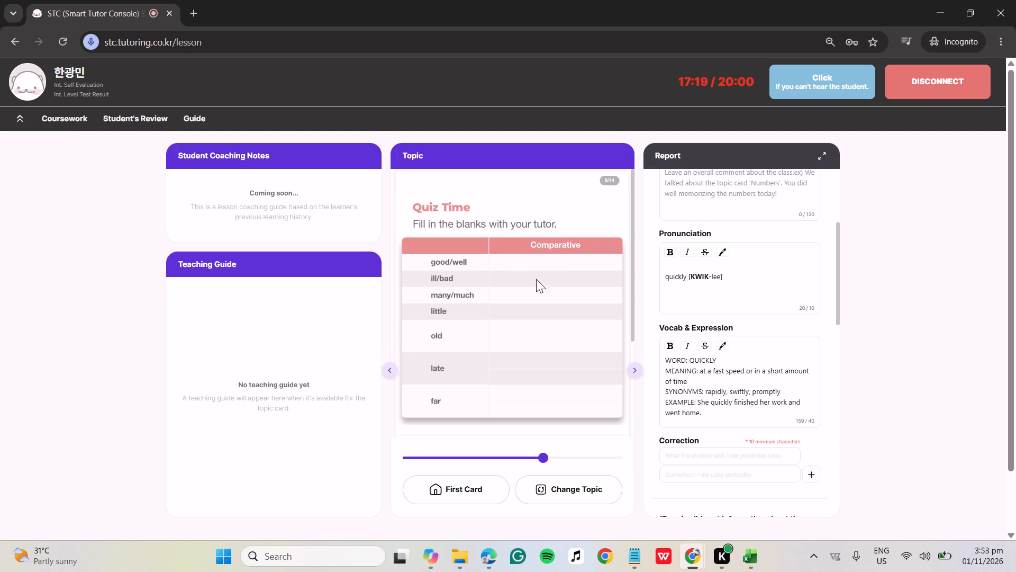
left_click(386, 376)
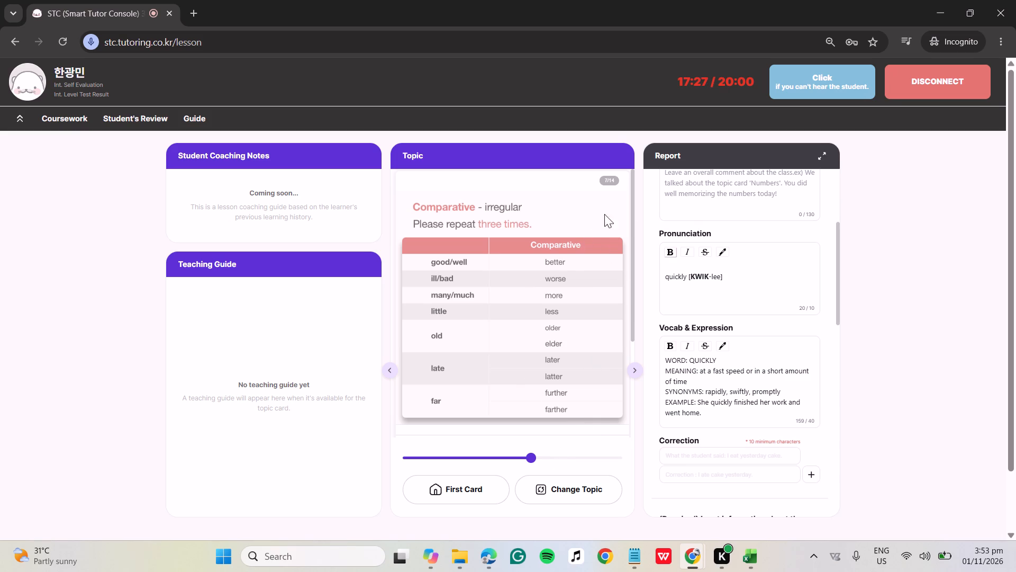
left_click(631, 376)
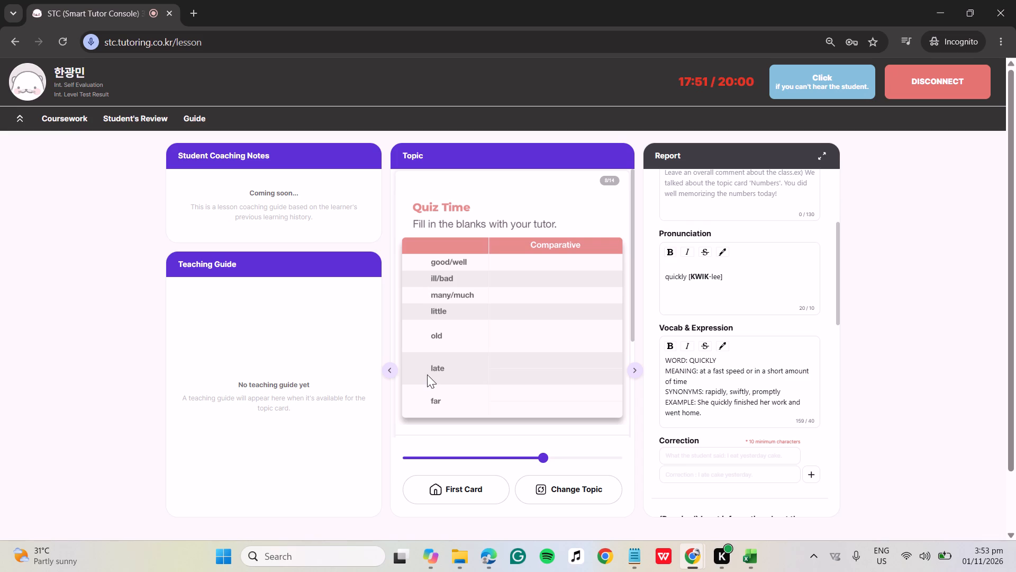
left_click(388, 364)
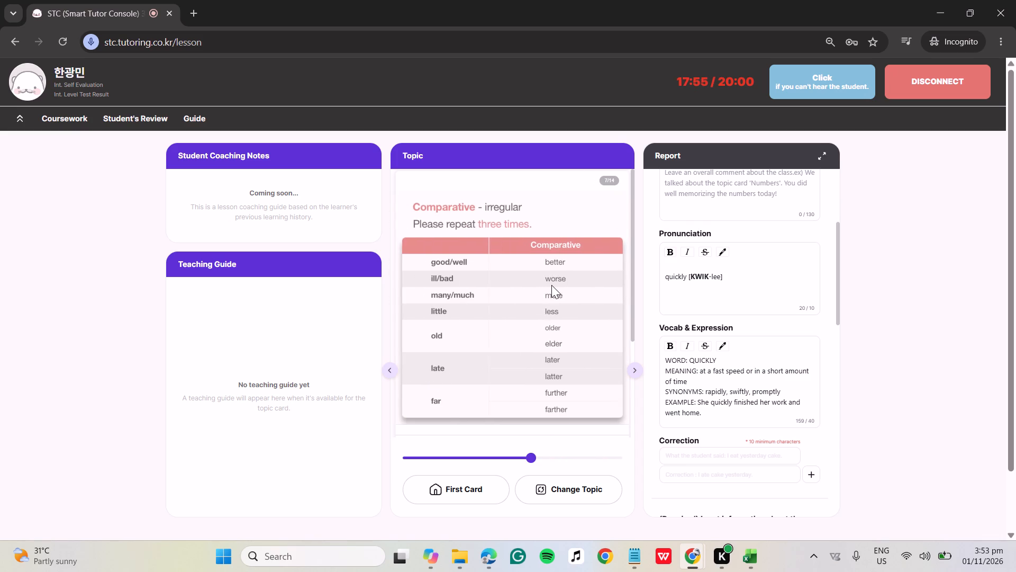
left_click(638, 368)
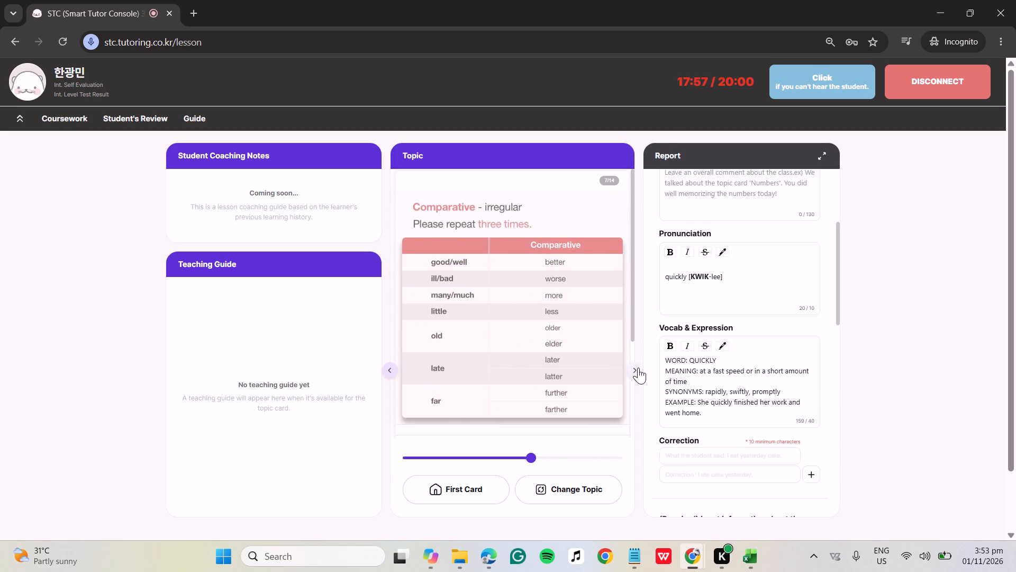
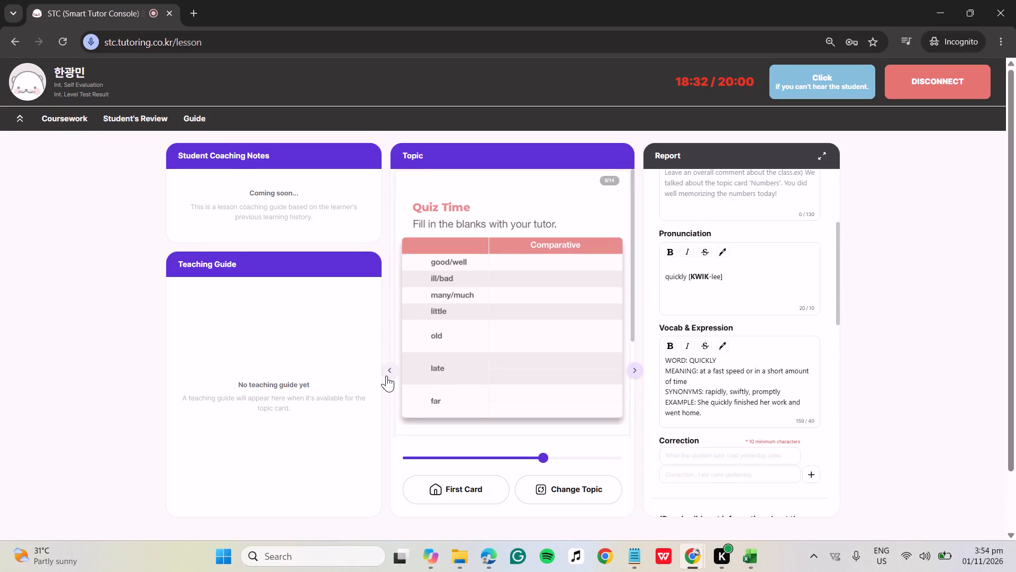
Revisit the irregular comparatives card, and advance past Quiz Time to the mango and lime card on sweet/sour comparative sentences.
left_click(387, 373)
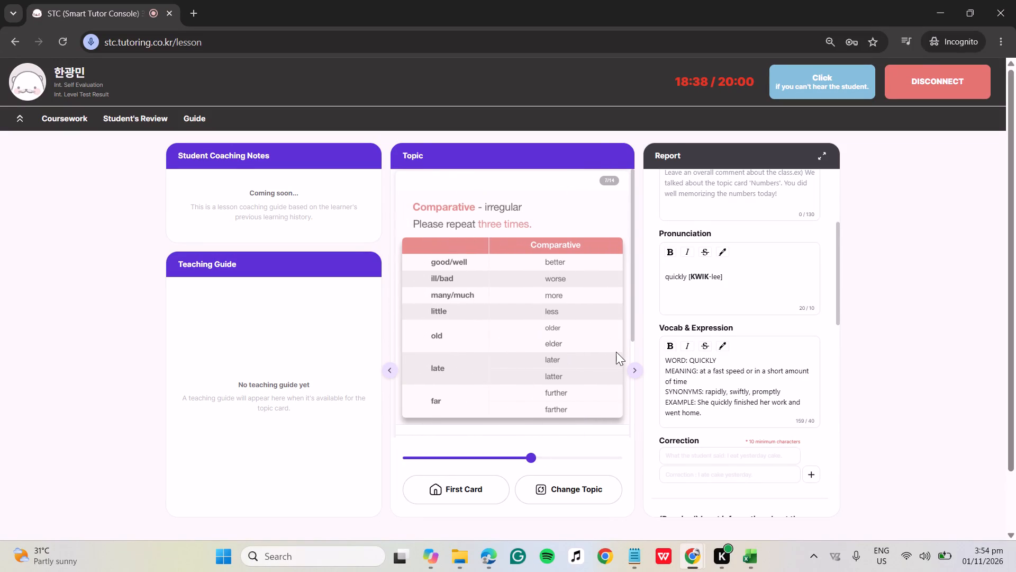
left_click(631, 372)
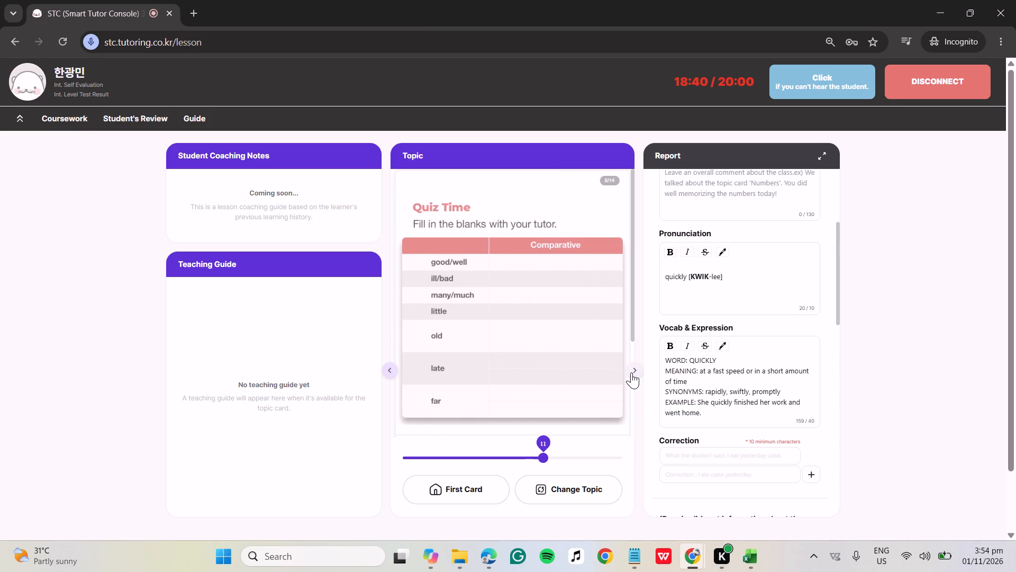
left_click(631, 372)
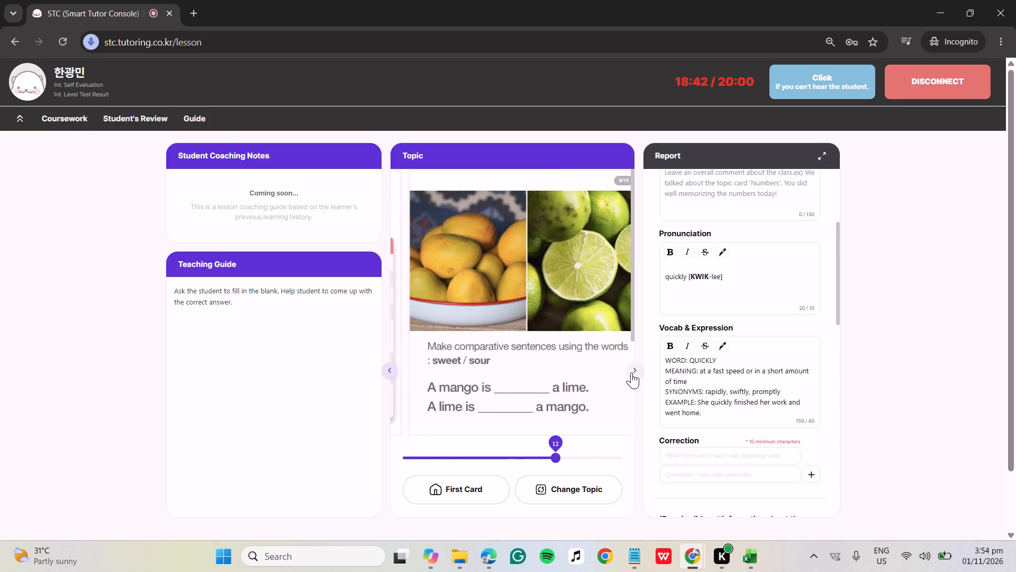
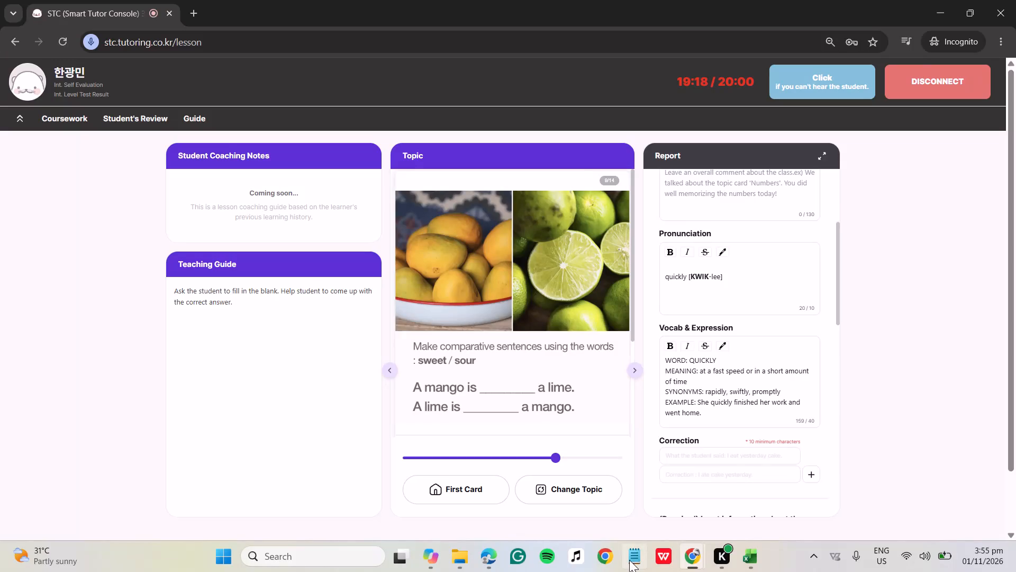
Switch to Notepad and note the sentence "A mango is sweet than a lime." on the first line.
left_click(629, 560)
left_click(173, 249)
type("A mn")
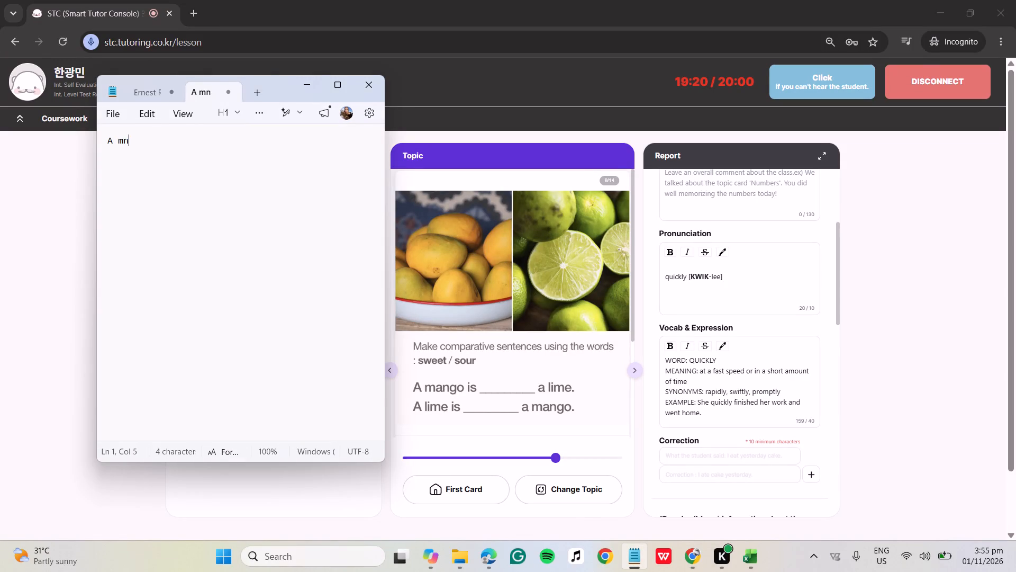
key("BackSpace")
type("ango")
key("space")
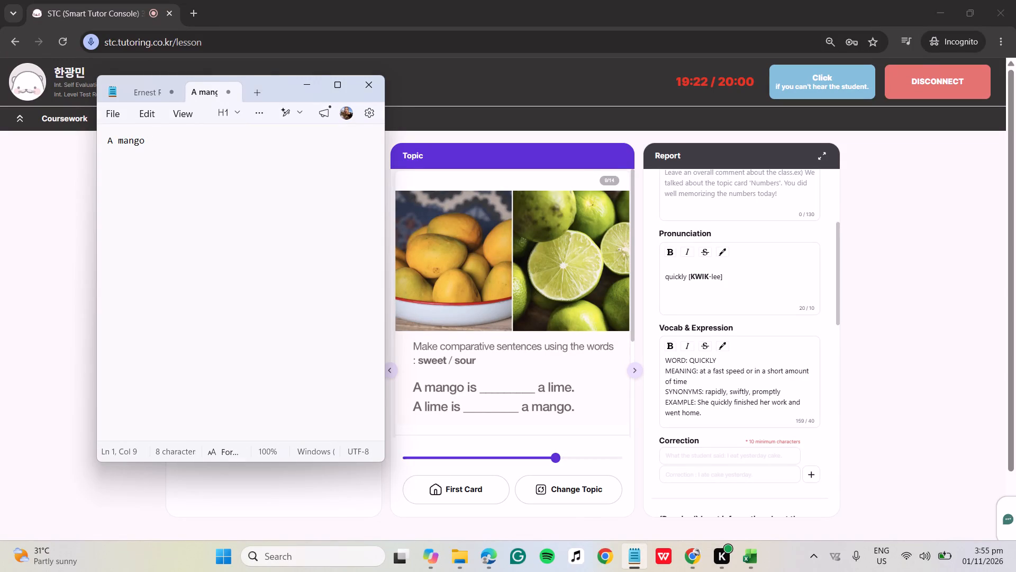
type("i s")
key("space")
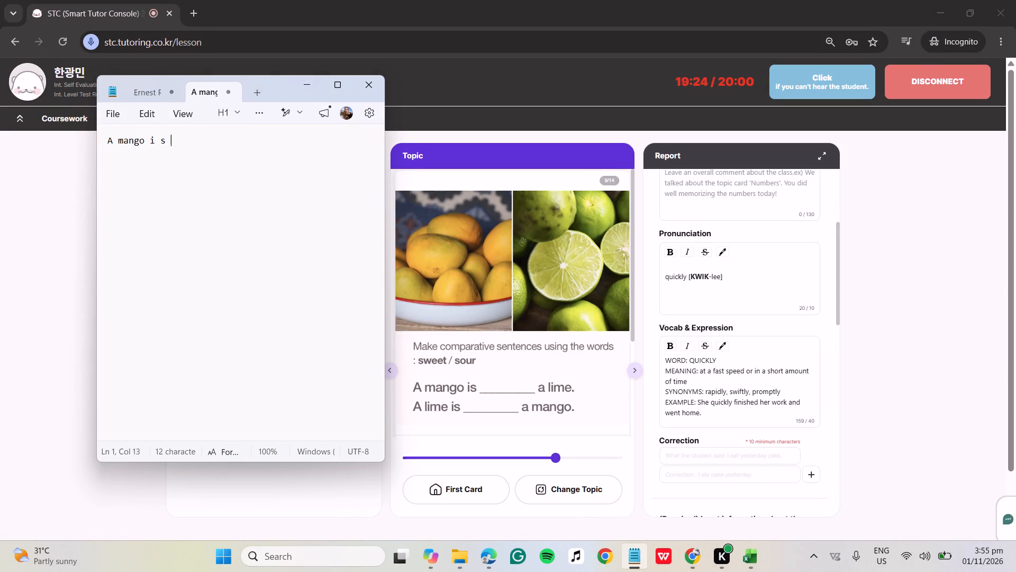
key("BackSpace")
key("BackSpace")
key("BackSpace")
type("s sweet than a")
key("space")
type("lime.")
key("space")
key("Return")
Add the sentence "A lime is more sour than mango." on the second line of the note.
key("shift+c")
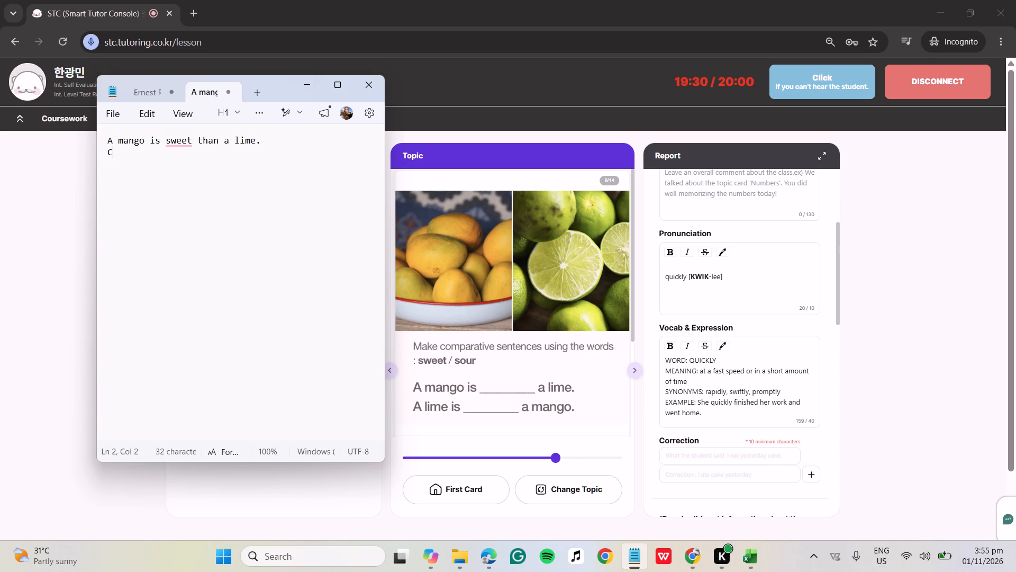
key("BackSpace")
type("A m")
key("BackSpace")
type("lime")
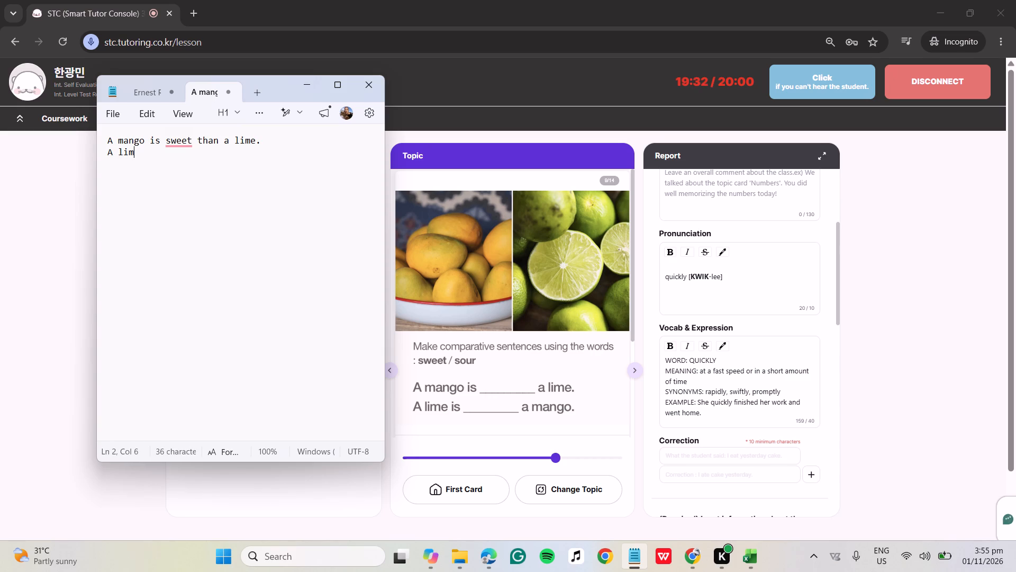
key("space")
type("is more sour")
key("space")
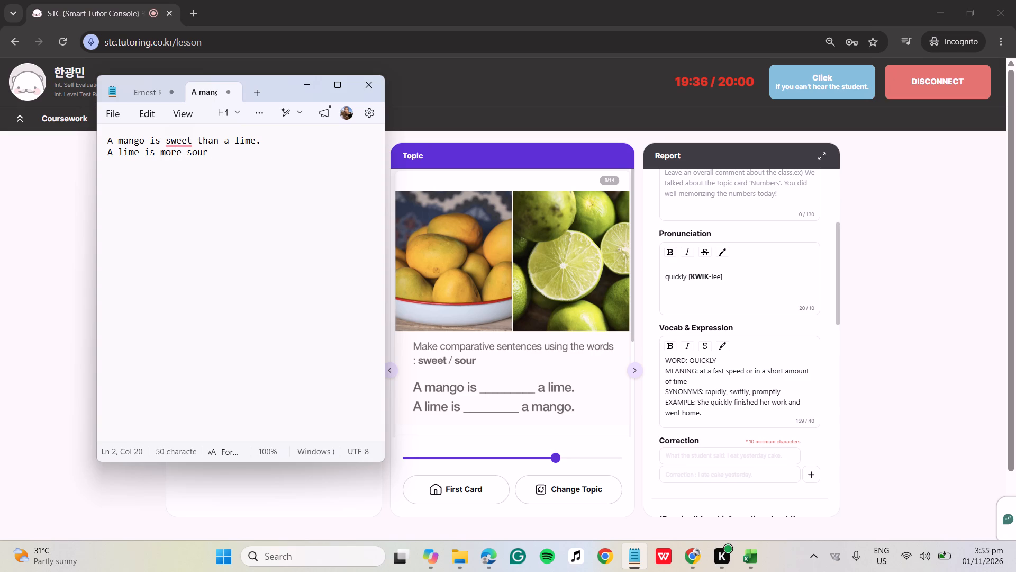
type("than a mag")
key("BackSpace")
key("BackSpace")
key("BackSpace")
key("BackSpace")
key("BackSpace")
type("mango.")
key("space")
key("Return")
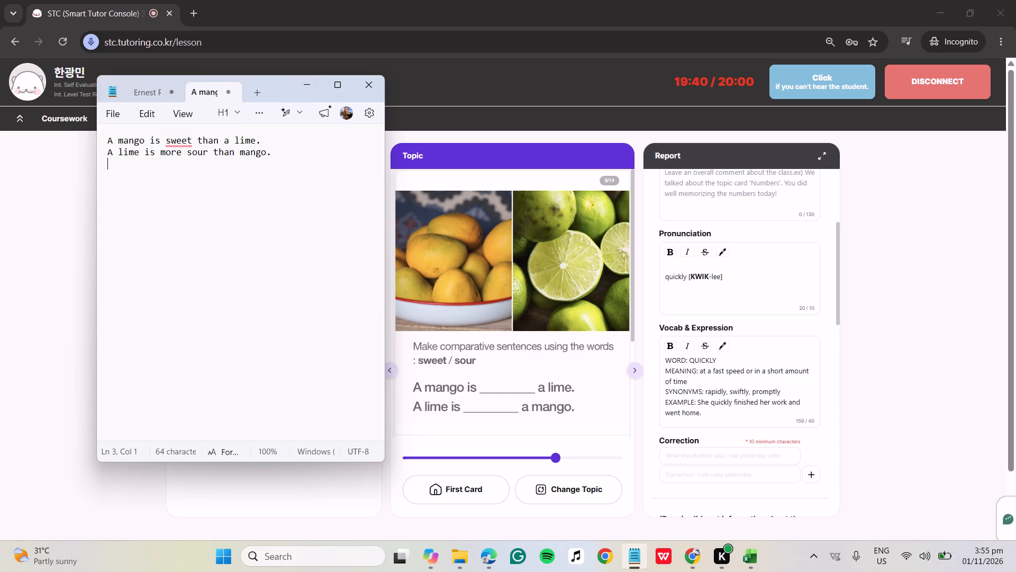
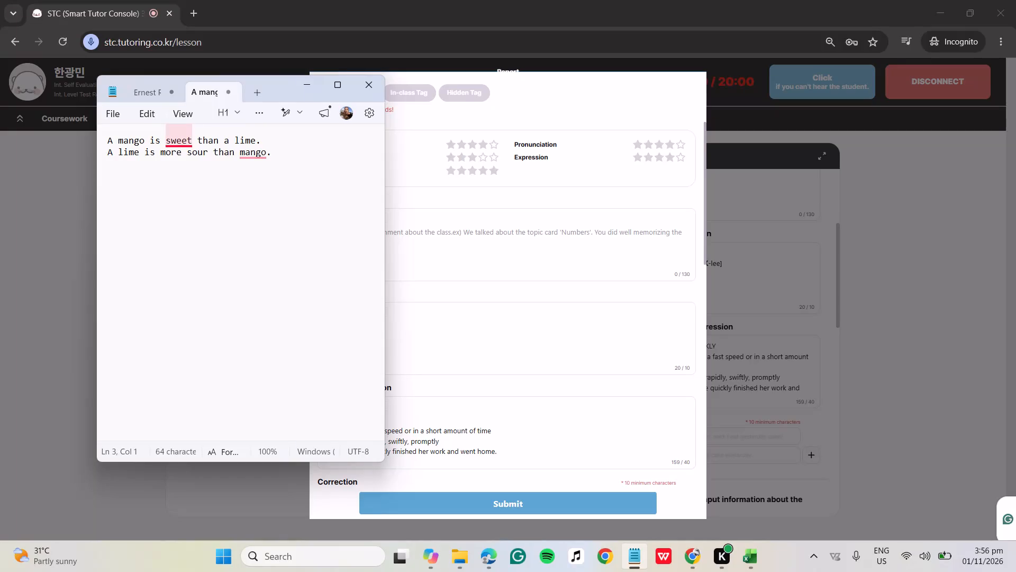
Remove the word "more" from the note's second sentence, leaving "A lime is sour than mango.".
left_click_drag(278, 141, 232, 135)
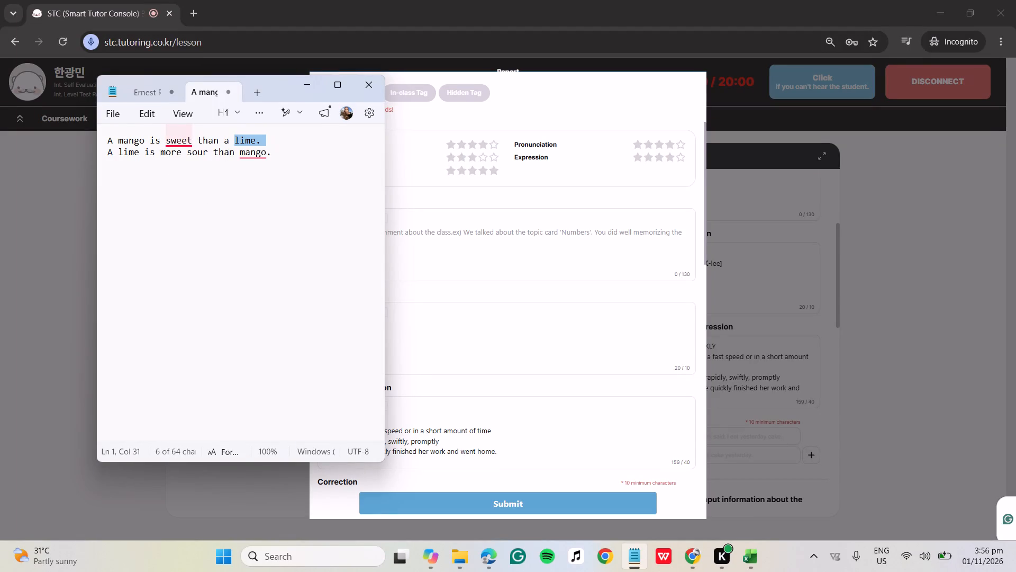
left_click(141, 167)
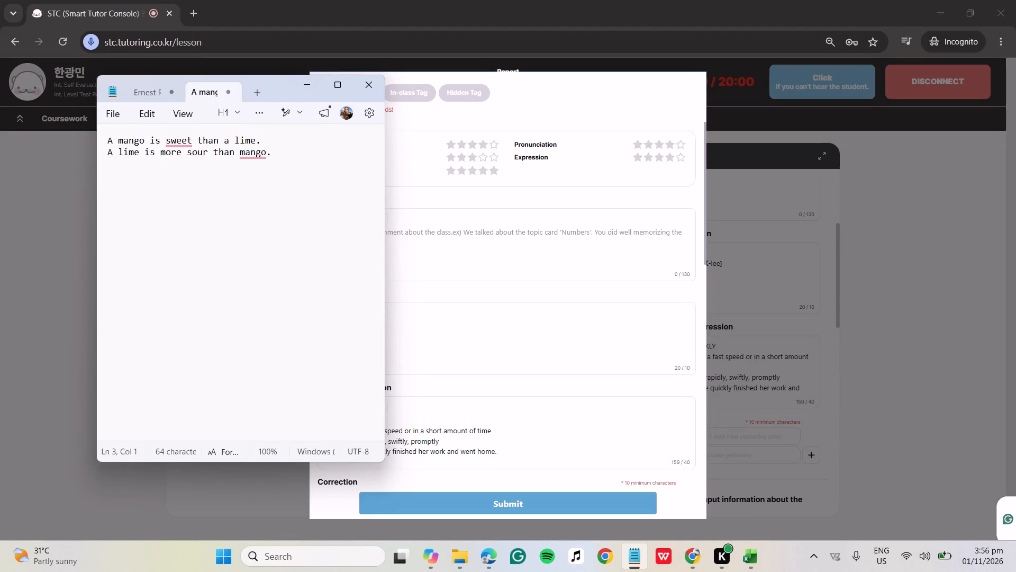
left_click(188, 153)
key("BackSpace")
key("BackSpace")
key("BackSpace")
key("BackSpace")
key("BackSpace")
Copy the note's first sentence into the report's Correction section as "You said: A mango is sweet than a lime.".
left_click_drag(283, 142, 85, 141)
key("ctrl+c")
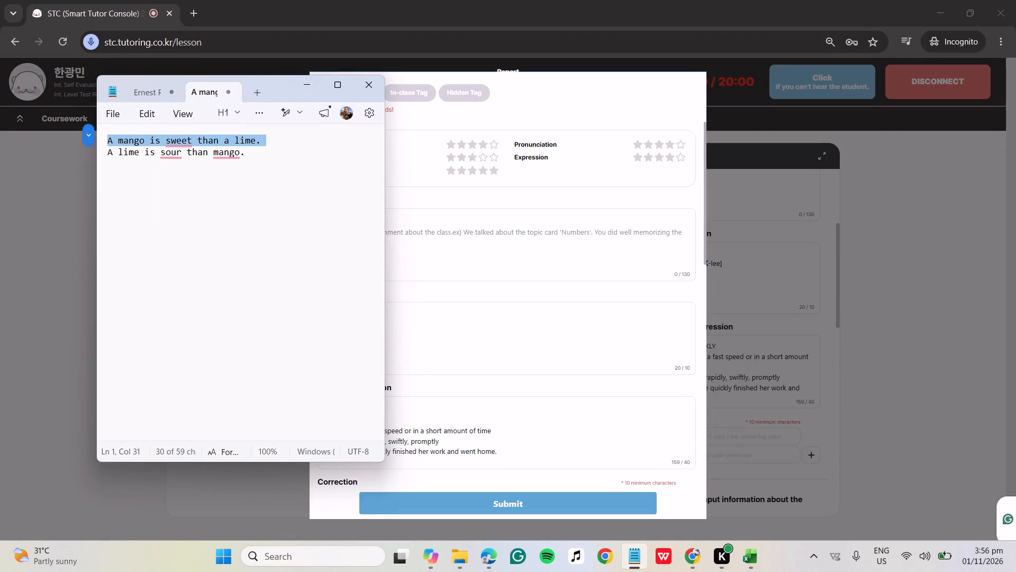
left_click(470, 318)
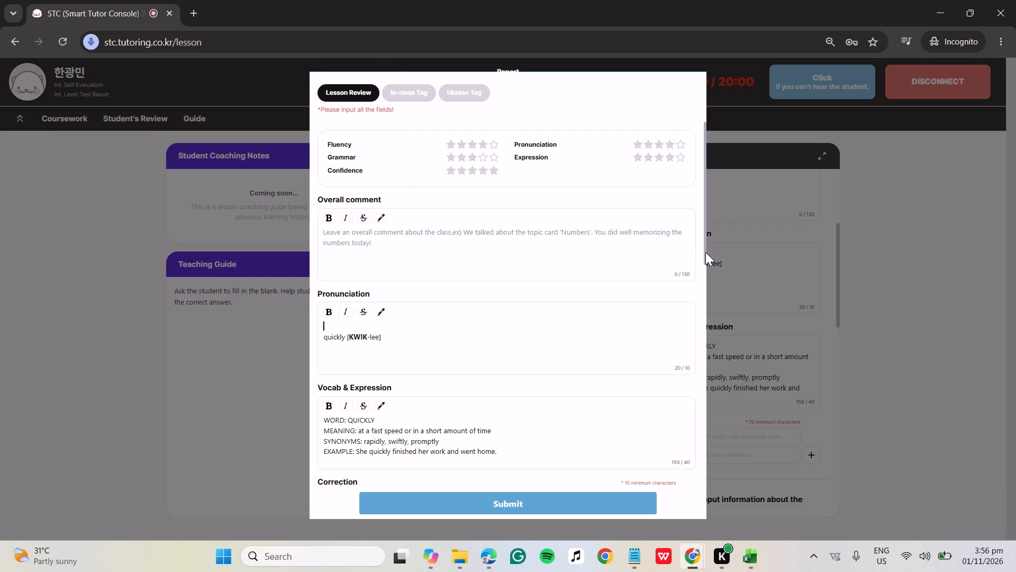
left_click_drag(705, 252, 718, 348)
left_click(494, 228)
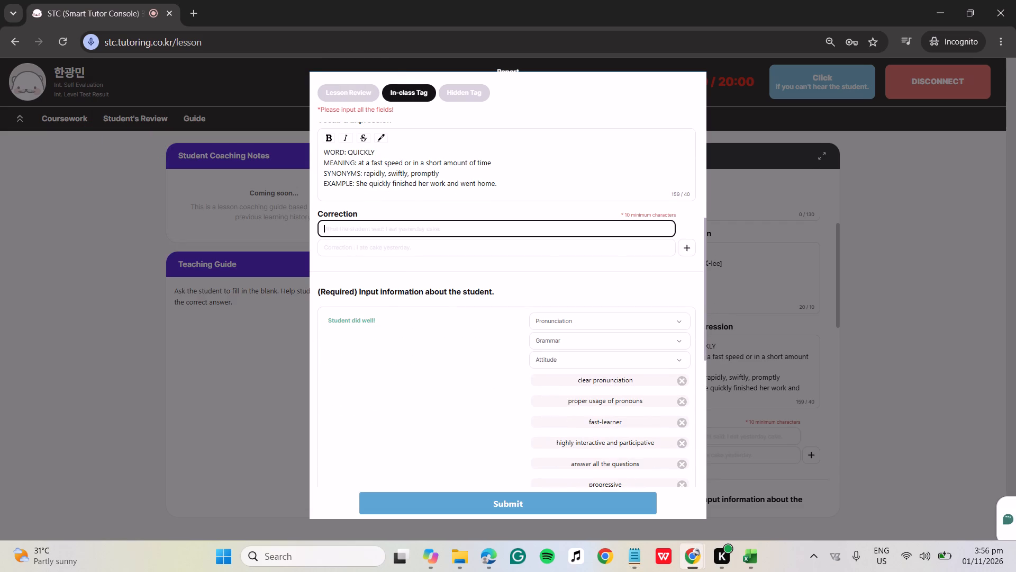
type("You said:")
key("space")
key("ctrl+v")
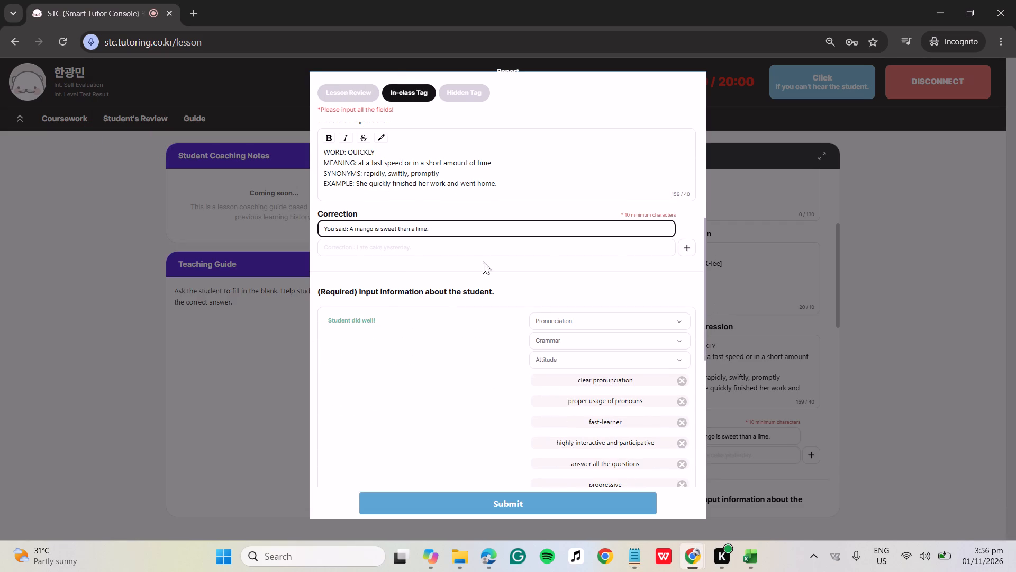
Enter "Better to say: A mango is sweeter than a lime." as the correction of the first sentence.
left_click(632, 555)
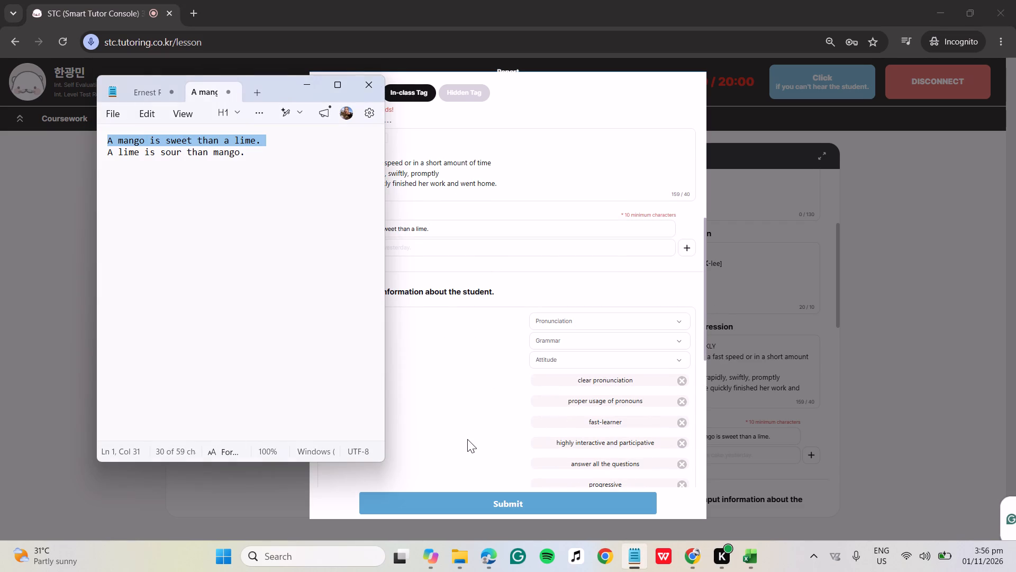
left_click(506, 279)
left_click(409, 253)
type("You sa")
key("BackSpace")
key("BackSpace")
key("BackSpace")
key("BackSpace")
key("BackSpace")
key("BackSpace")
type("Better to say: A mango is sweeter")
key("space")
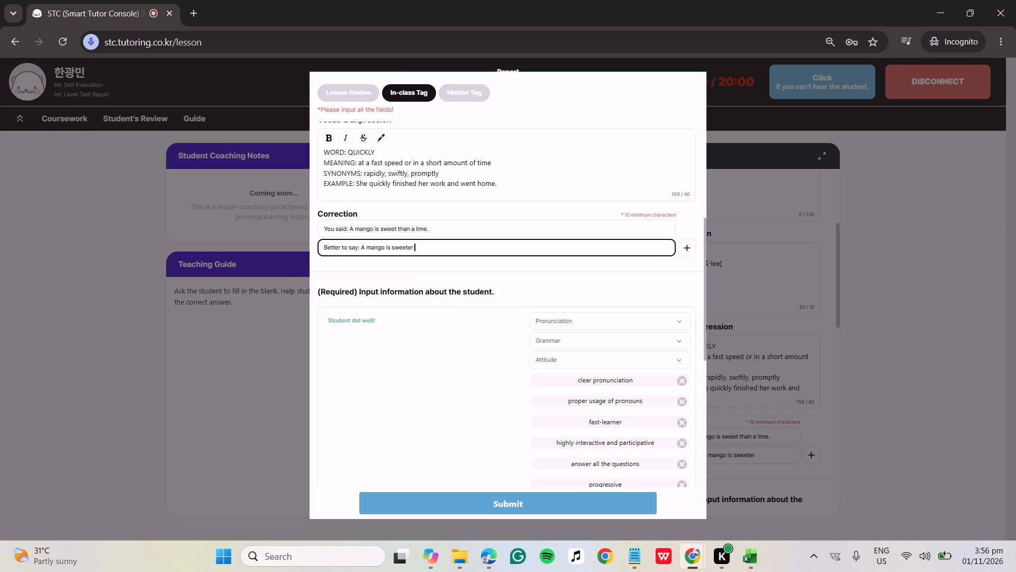
type("than a lime.")
key("space")
key("Return")
Add a second correction pair to the report and enter "You said: A lime is sour than mango." in it.
left_click(691, 248)
left_click(502, 267)
type("You said:")
key("space")
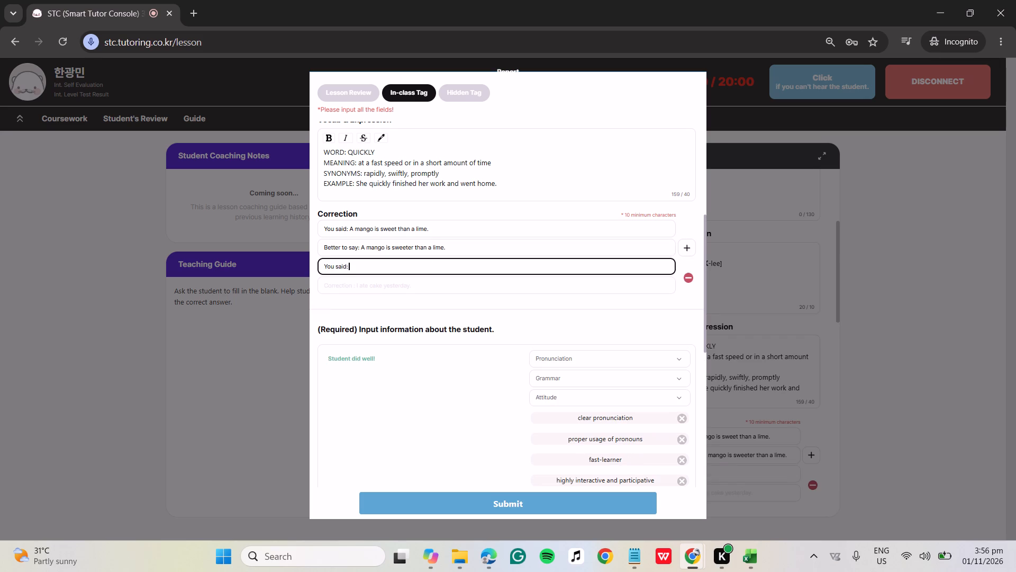
type("A lime is sour than mango.")
Enter "Correction: A lime is more sour than a mango." beneath the second student sentence.
key("Tab")
type("Correction: Al")
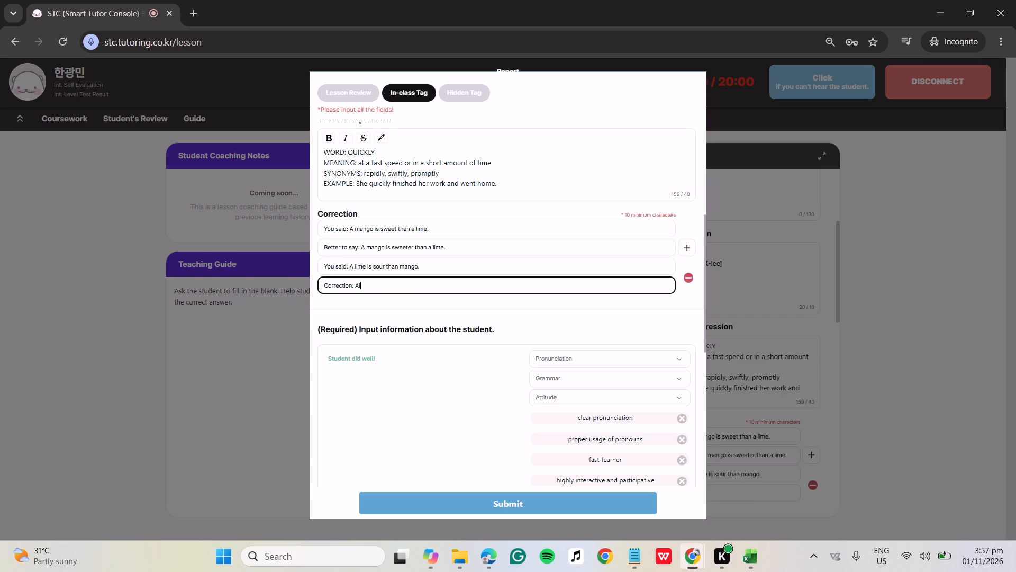
key("BackSpace")
key("space")
type("lime is more sour than a mango.")
key("space")
key("Return")
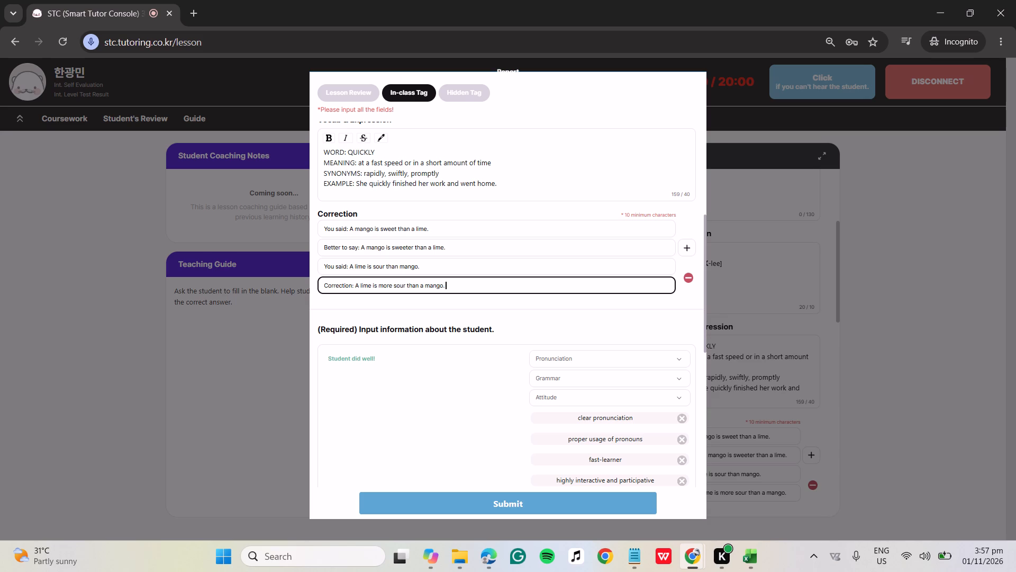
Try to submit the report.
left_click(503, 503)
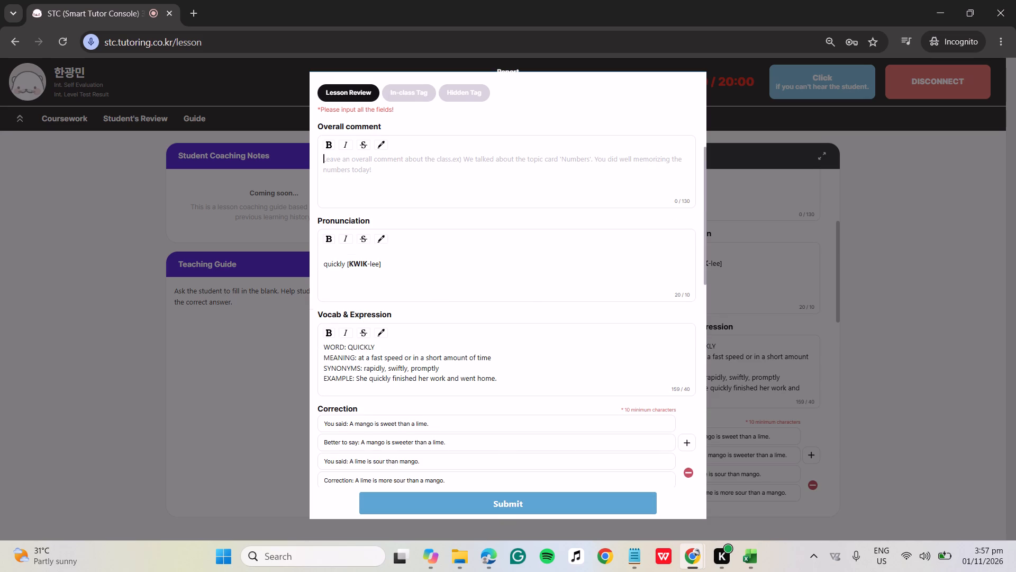
Switch to the Students' Notes spreadsheet, search for "sunday" and copy the full Sunday feedback text addressed to Stella.
left_click(576, 502)
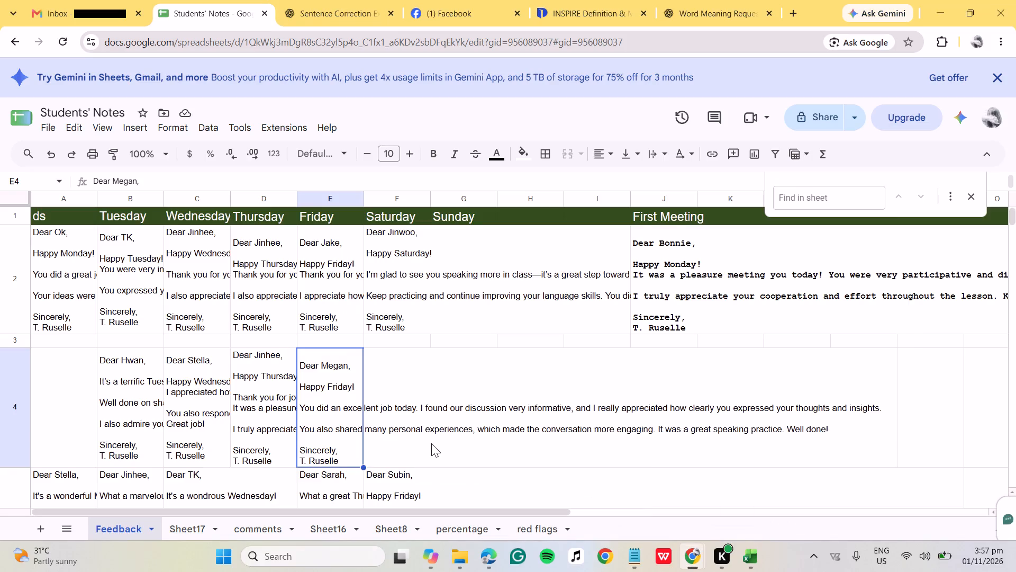
key("ctrl+f")
type("sunday")
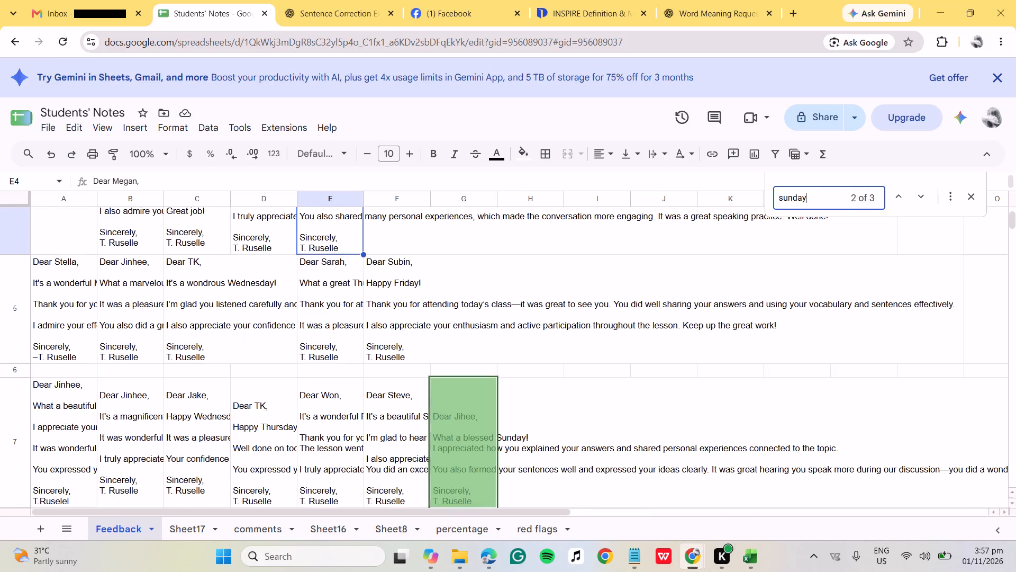
key("Return")
double_click(138, 431)
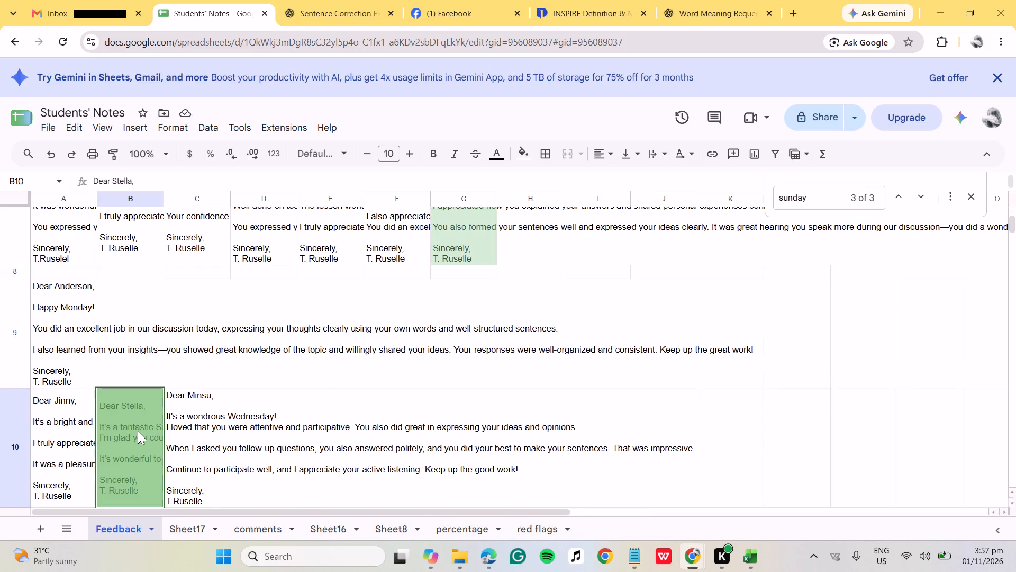
key("ctrl+a")
key("ctrl+c")
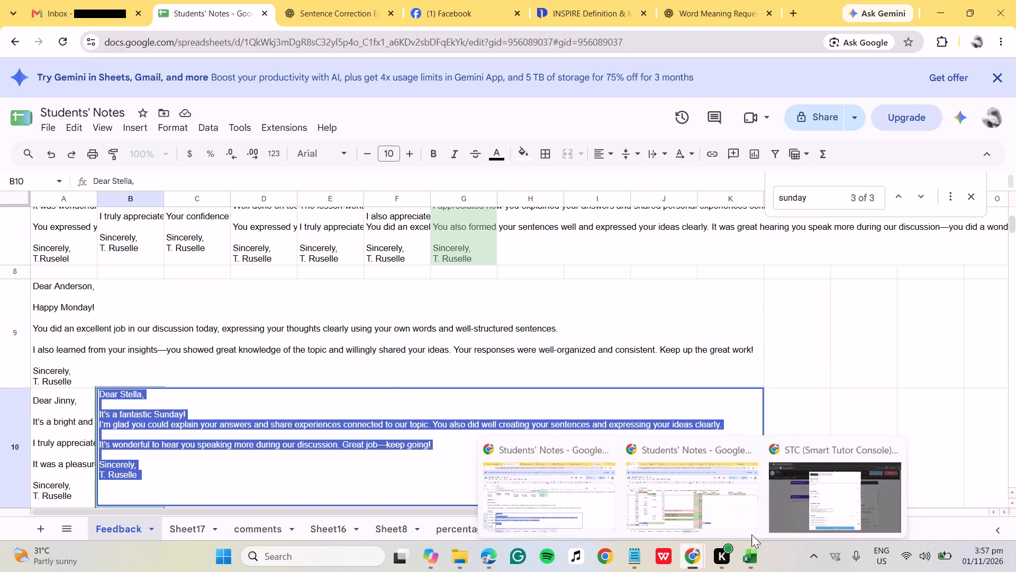
Switch back to the Smart Tutor Console and paste the copied feedback into the report's Overall comment.
left_click(840, 480)
left_click(431, 157)
key("ctrl+v")
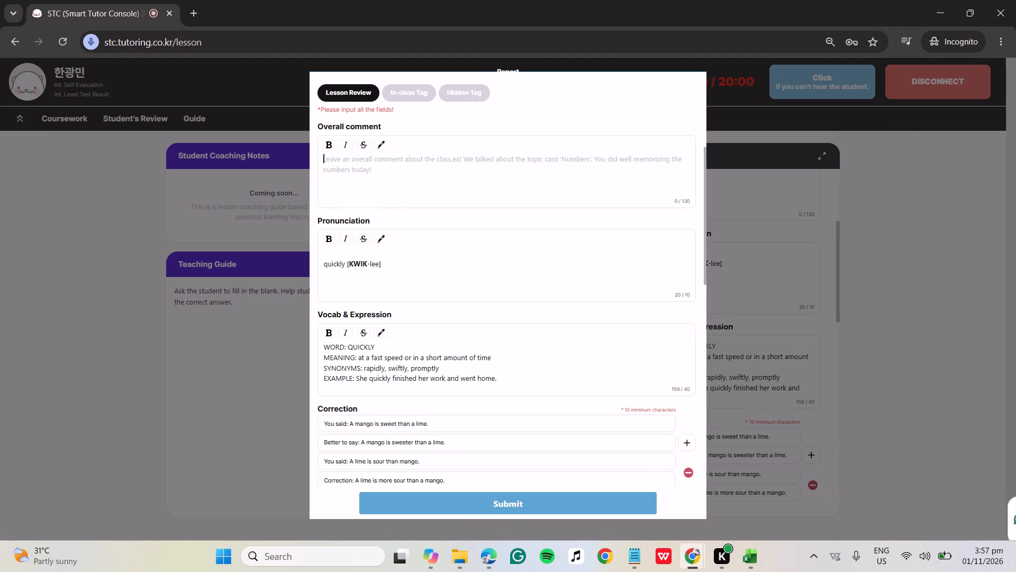
key("ctrl+v")
key("ctrl+a")
key("ctrl+v")
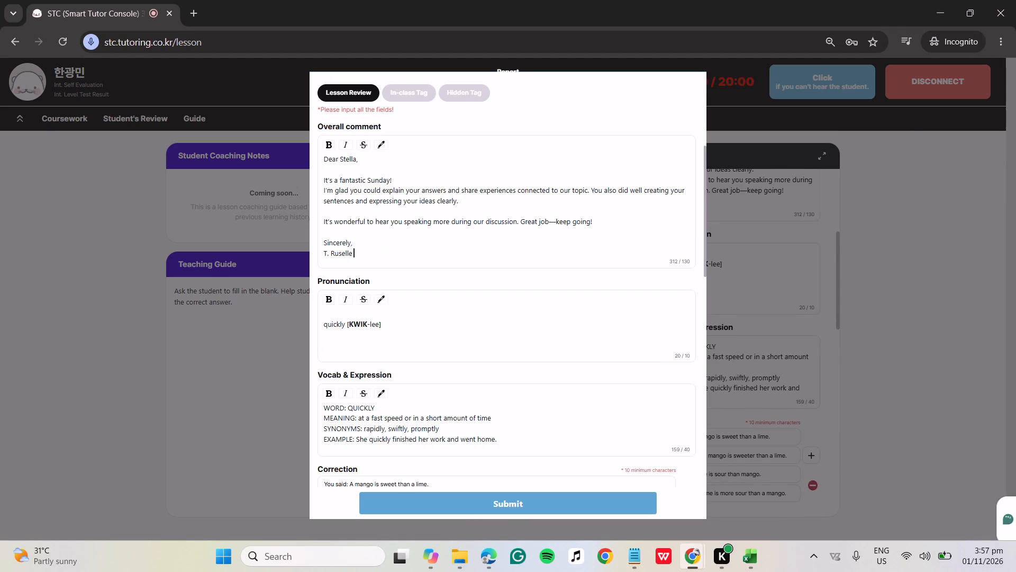
Change the overall comment's greeting to "Dear Gwangmin,".
left_click(431, 157)
key("BackSpace")
key("BackSpace")
key("BackSpace")
key("BackSpace")
key("BackSpace")
key("BackSpace")
key("BackSpace")
type("Gwangmin,")
Replace the paragraph under the Sunday greeting with "Great job for participating well and for making sentences using comparative forms of adjectives.".
left_click(536, 209)
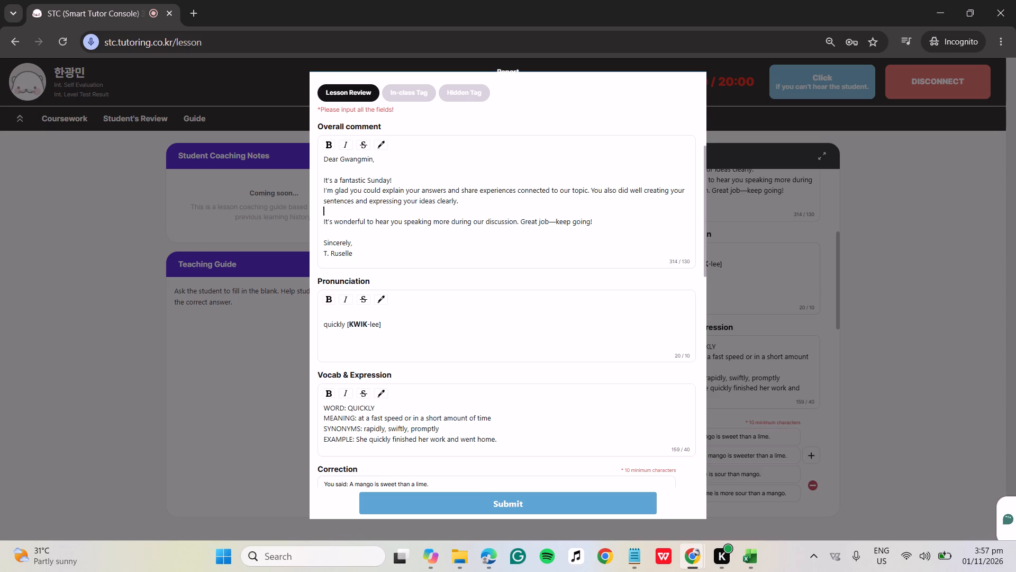
left_click_drag(497, 196, 306, 189)
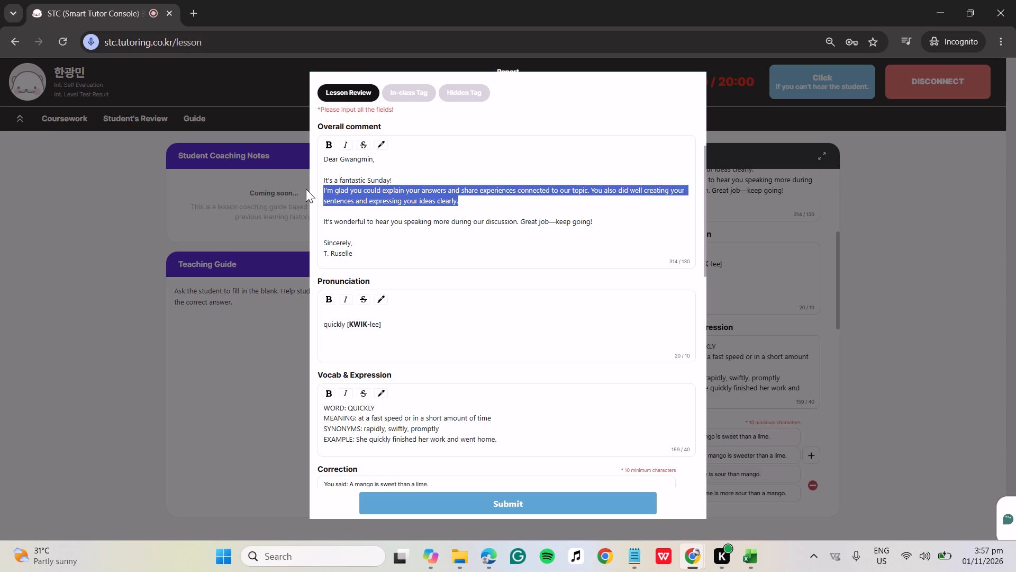
type("Great job")
key("BackSpace")
key("space")
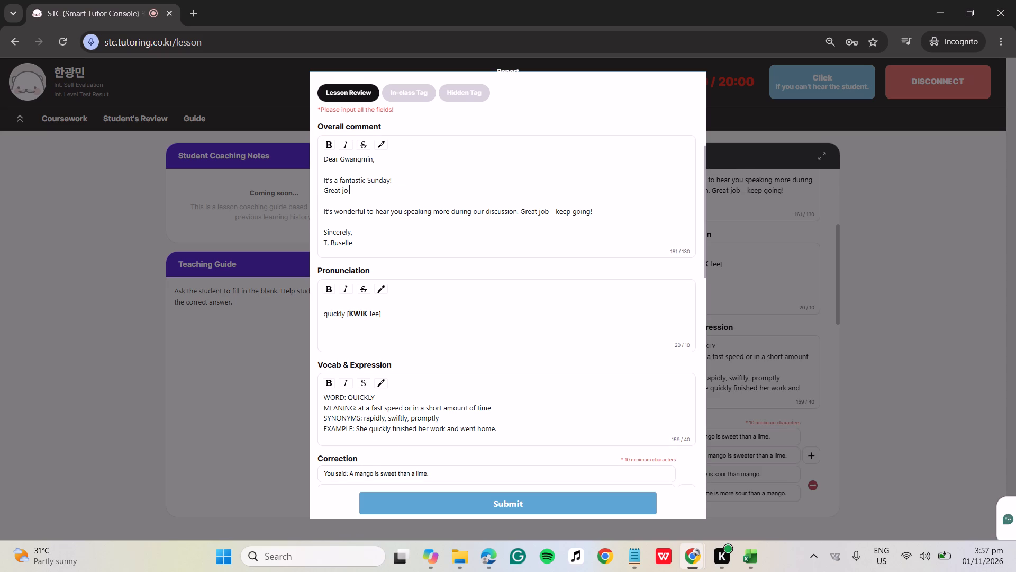
key("BackSpace")
type("b gor p")
key("BackSpace")
key("BackSpace")
key("BackSpace")
key("BackSpace")
key("BackSpace")
type("fo rparit")
key("BackSpace")
key("BackSpace")
key("BackSpace")
key("BackSpace")
key("BackSpace")
key("BackSpace")
key("BackSpace")
type("r partici")
type("ip")
key("BackSpace")
key("BackSpace")
type("pating wel")
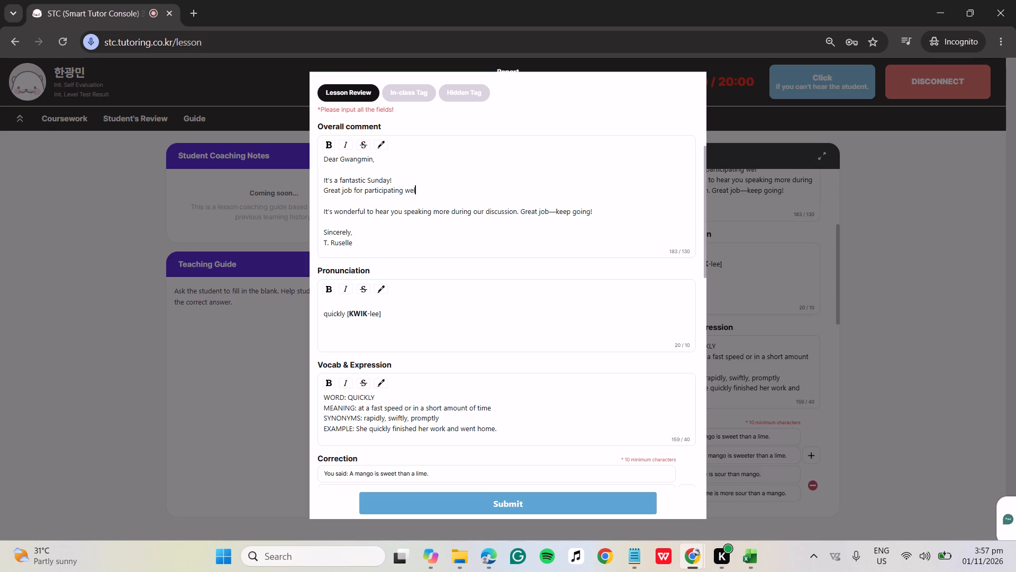
key("space")
key("BackSpace")
type("l and for making sentences using cmo")
key("BackSpace")
key("BackSpace")
type("ompra")
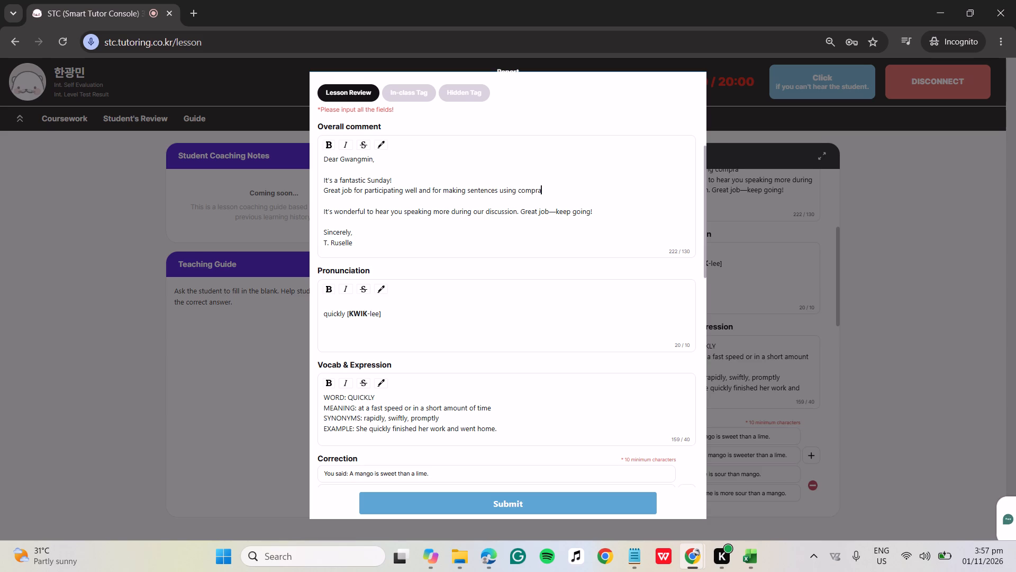
key("BackSpace")
key("BackSpace")
type("arative forms of the")
key("space")
key("BackSpace")
key("BackSpace")
key("BackSpace")
key("BackSpace")
type("adjectives.")
key("space")
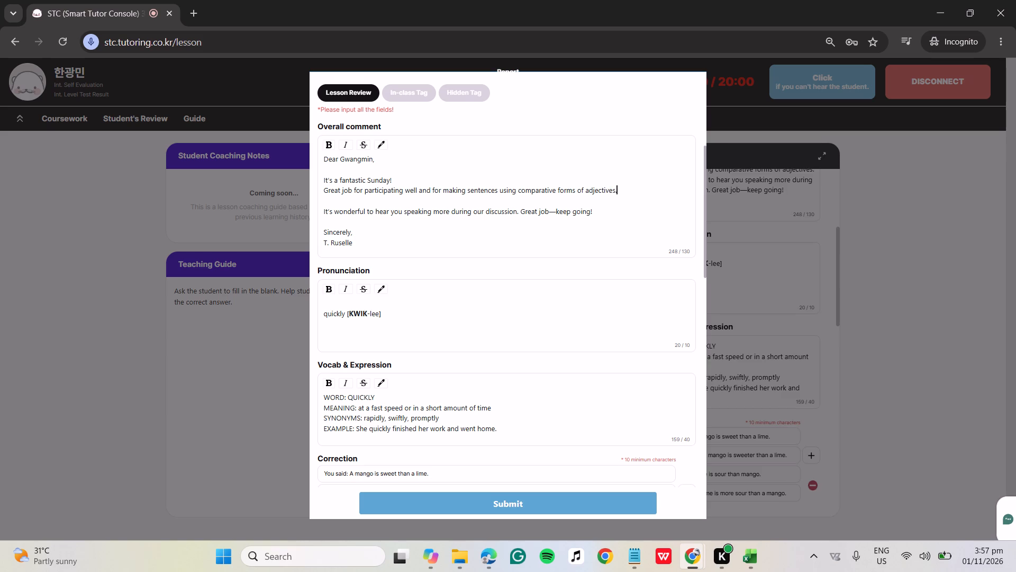
Add the sentence "I appreciate yoru participation." at the end of the new praise paragraph.
type("You did")
key("space")
key("BackSpace")
key("BackSpace")
key("BackSpace")
key("BackSpace")
key("BackSpace")
key("BackSpace")
key("BackSpace")
key("BackSpace")
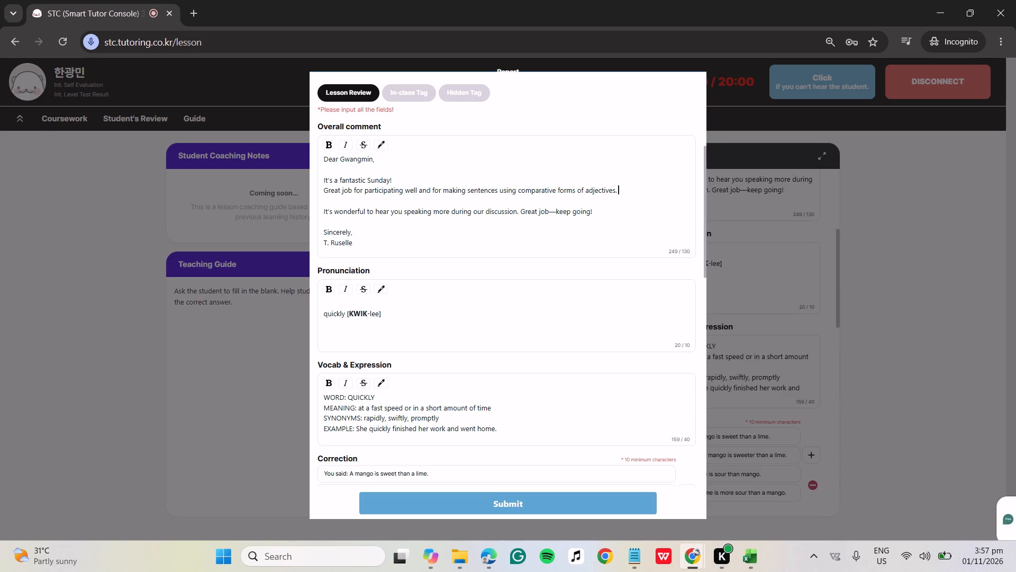
key("shift+y")
key("BackSpace")
type("I appreciate yoru parti")
type("cipation.")
key("space")
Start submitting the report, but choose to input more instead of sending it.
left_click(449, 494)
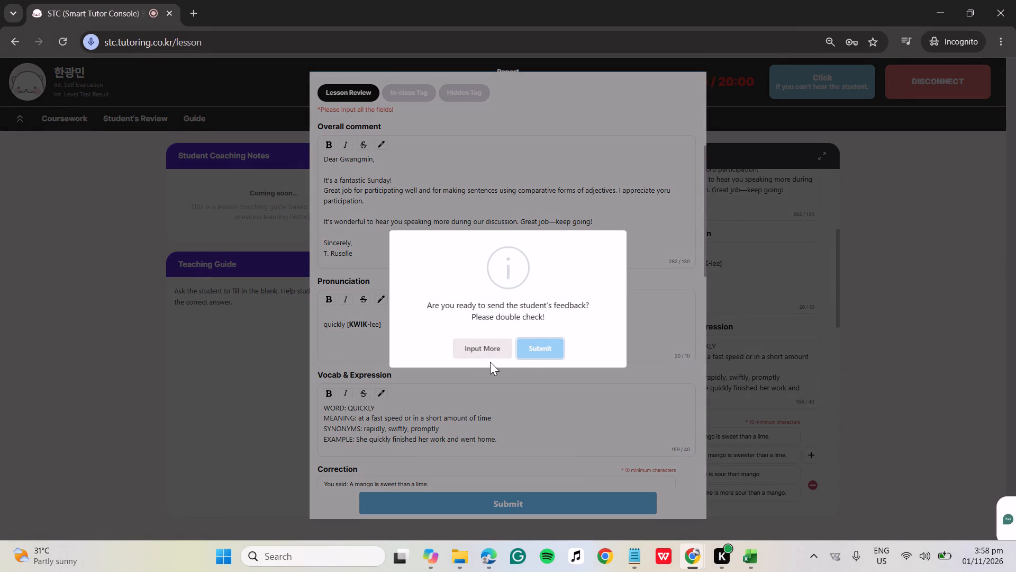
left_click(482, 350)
Format the entire overall comment in green, bold and italic.
left_click(415, 228)
key("ctrl+a")
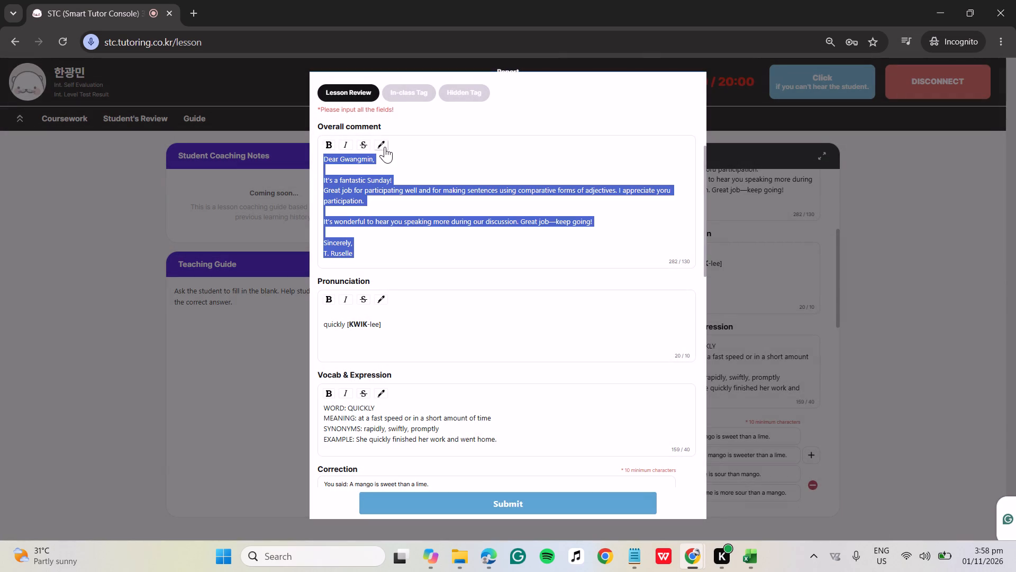
left_click(385, 147)
left_click(399, 204)
key("ctrl+b")
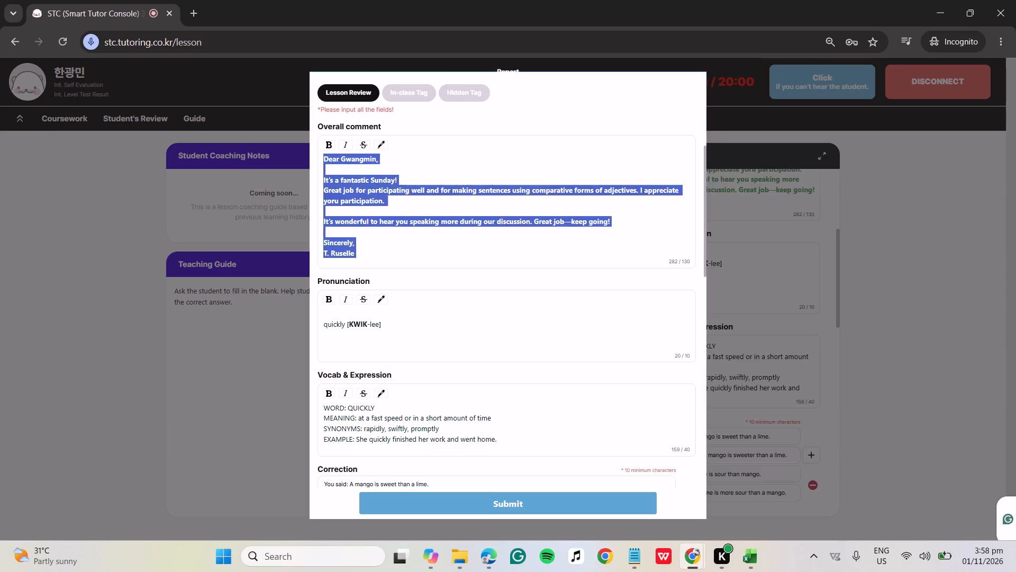
key("ctrl+i")
Submit the lesson report and confirm sending the student's feedback.
left_click(488, 502)
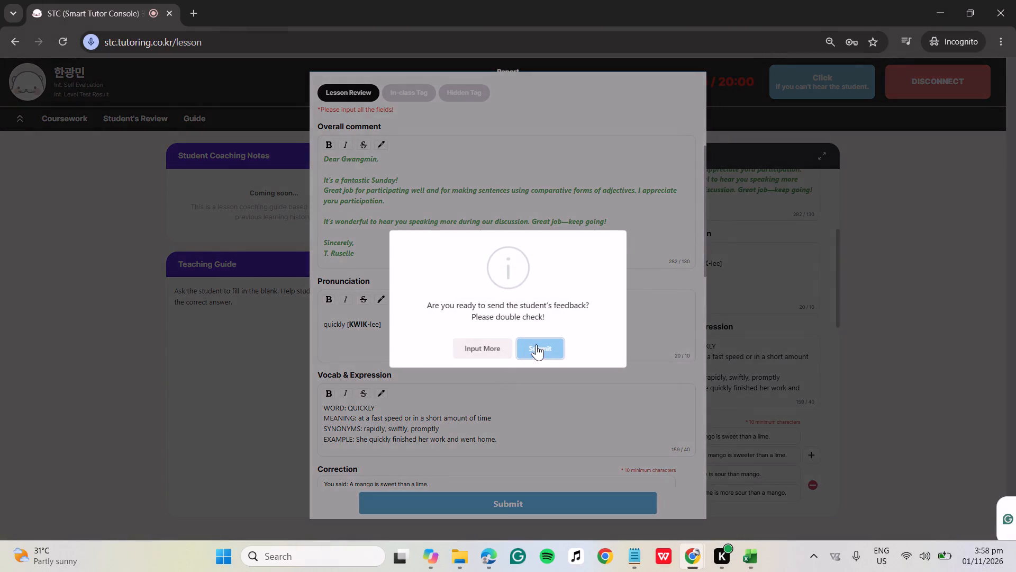
left_click(540, 345)
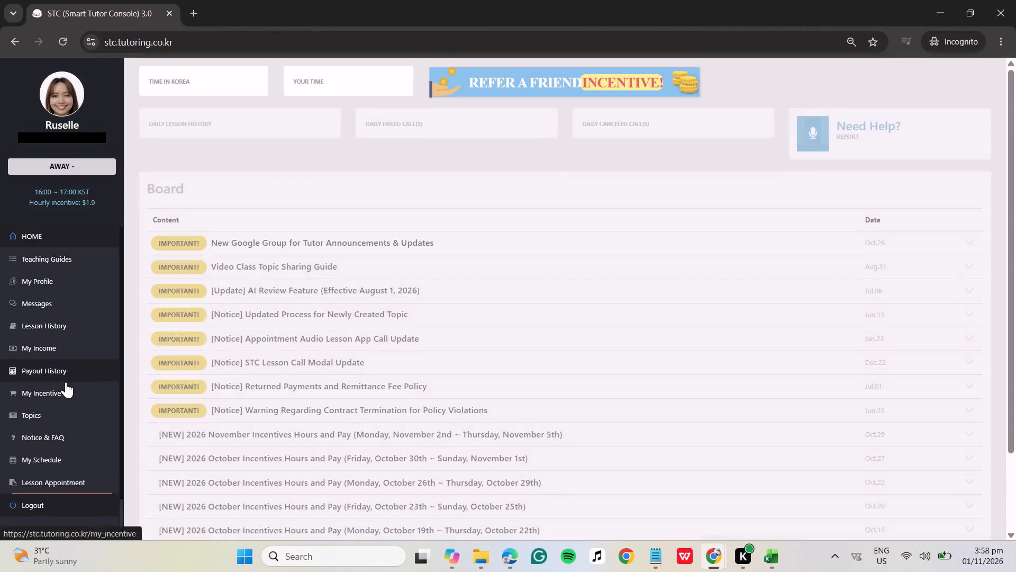
Review the lesson breakdown of the teaching pay accumulating for Nov 25, 2026 in My Income, and the My Incentive points history.
left_click(44, 346)
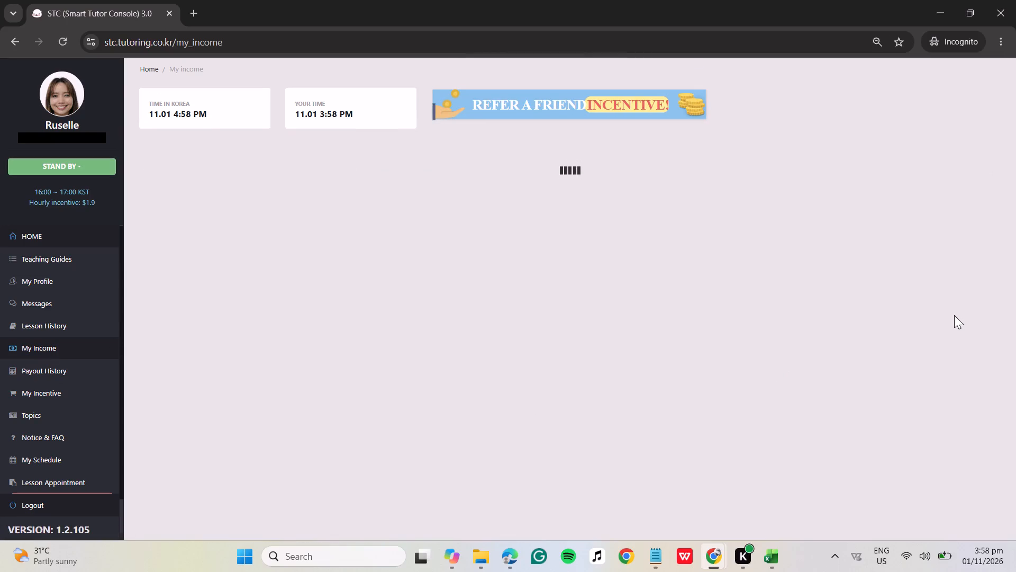
left_click_drag(1015, 292, 1015, 333)
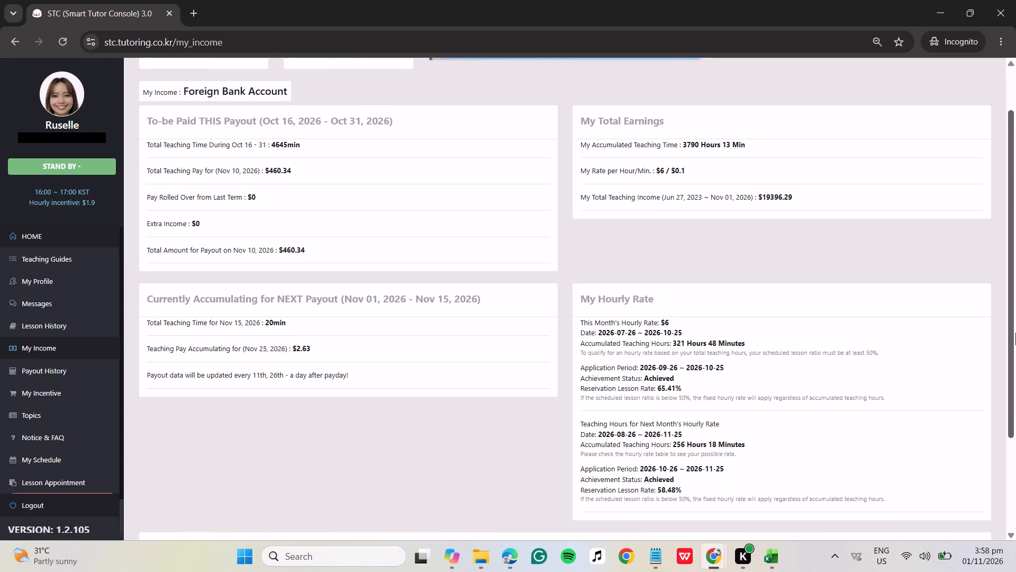
left_click(306, 347)
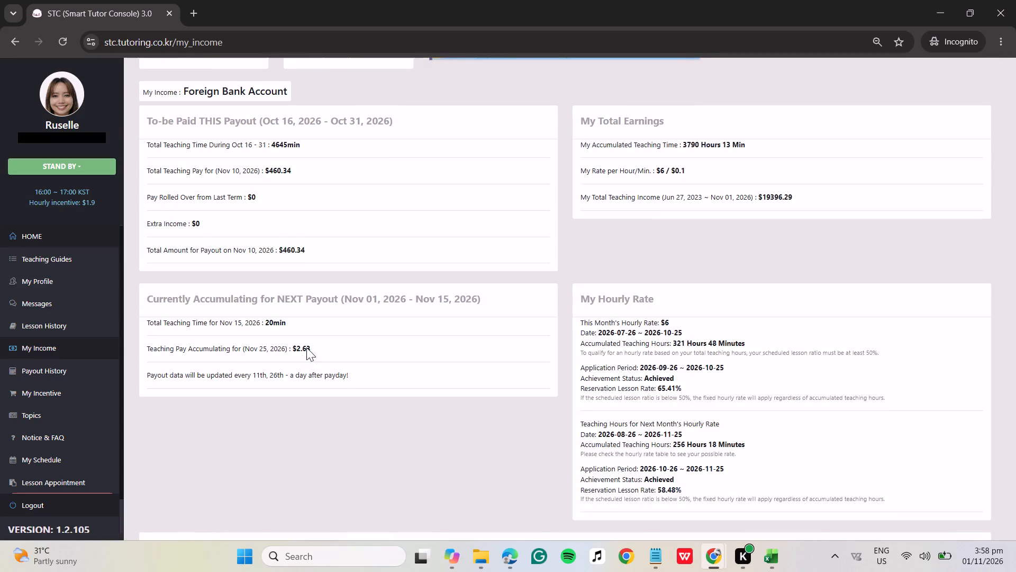
left_click(687, 87)
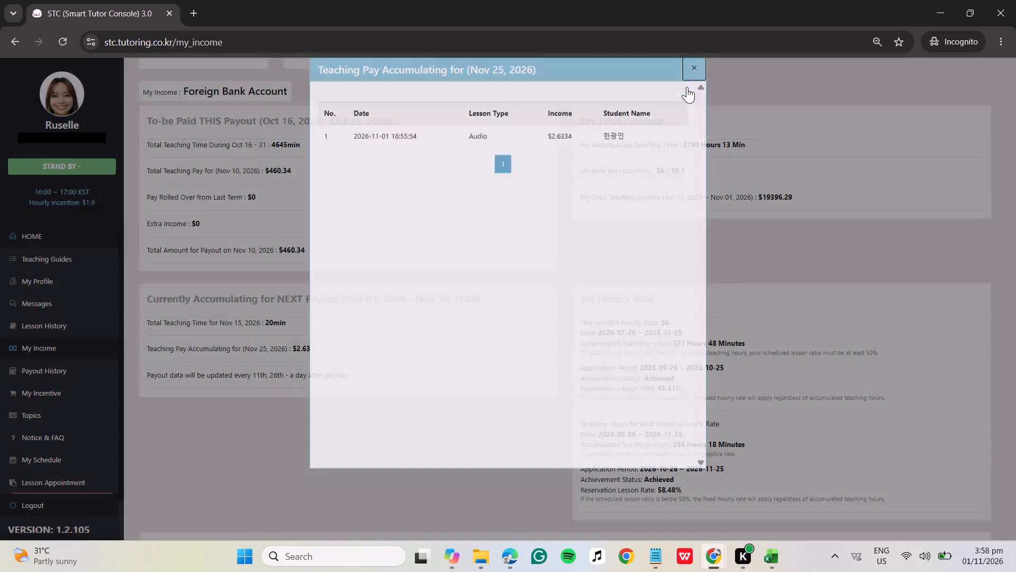
left_click(306, 346)
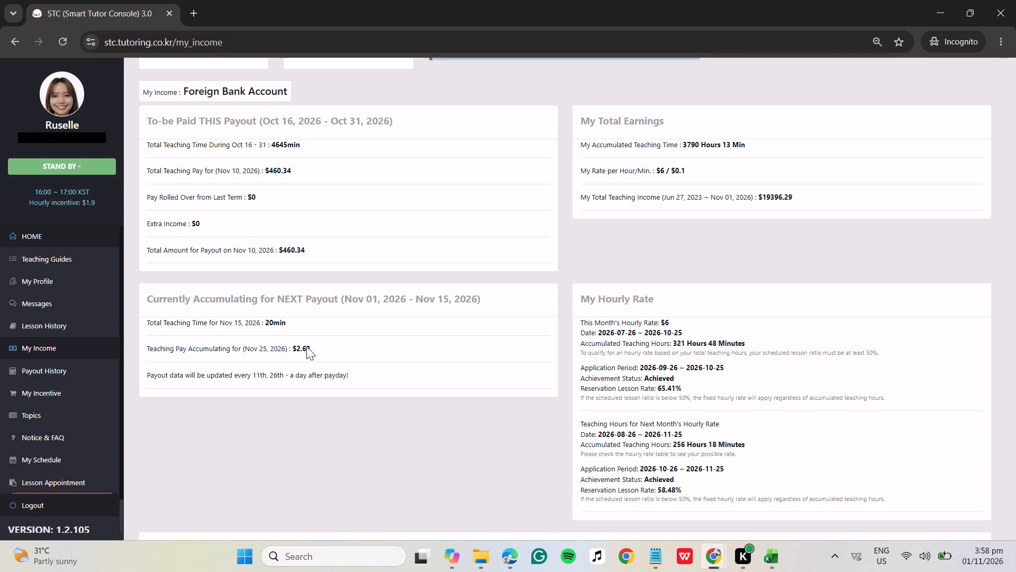
left_click(628, 150)
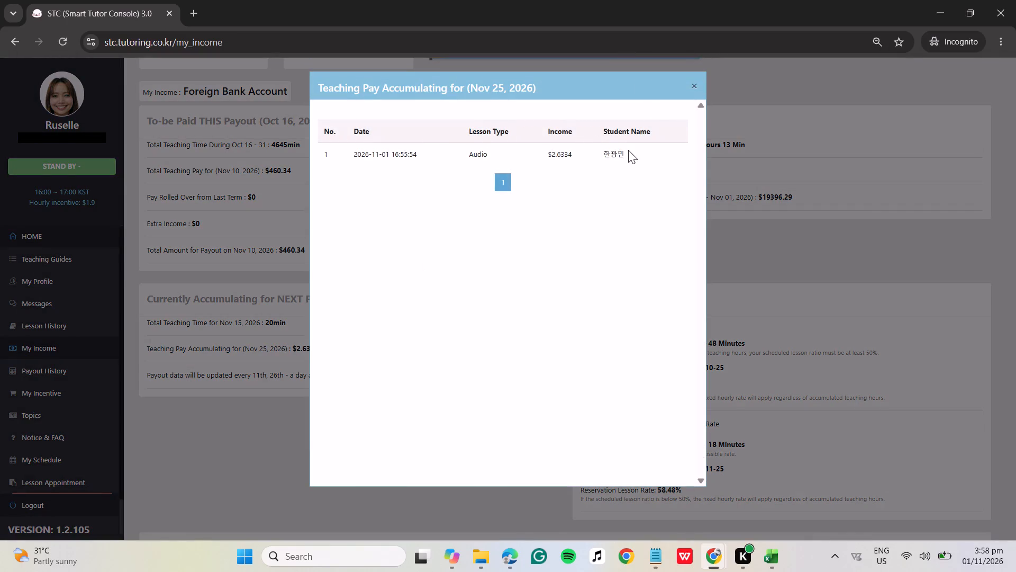
left_click(705, 84)
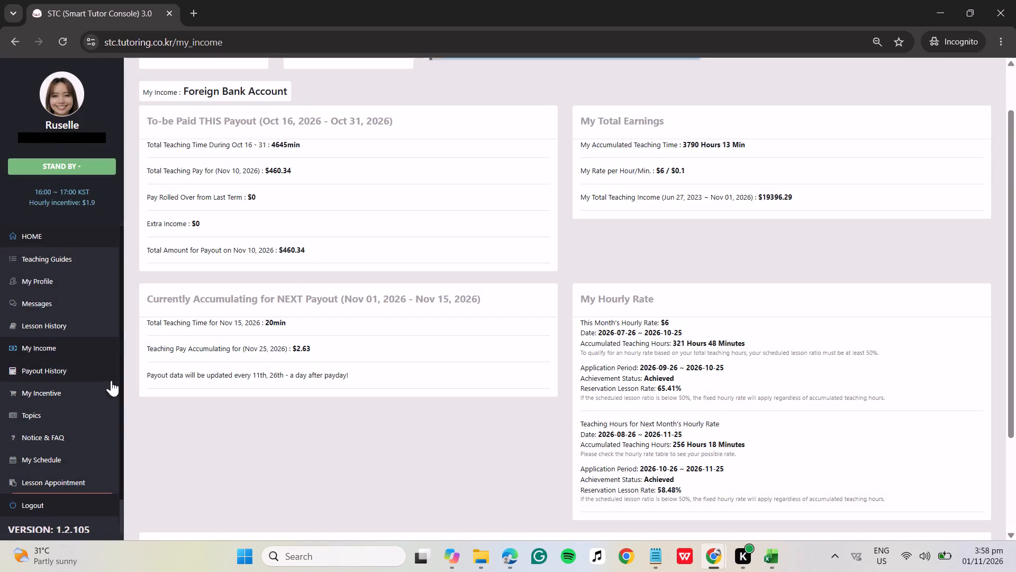
left_click(44, 390)
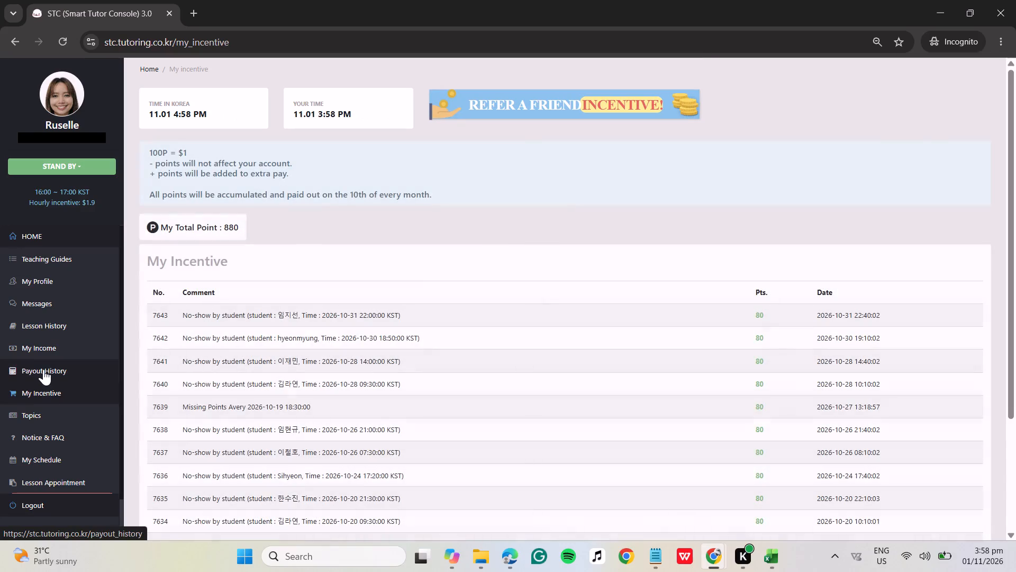
Look up next month's reservation lesson rate in My Income and record 58.48 under Stand by in row 57 of the Students' Notes percentage sheet.
left_click(40, 348)
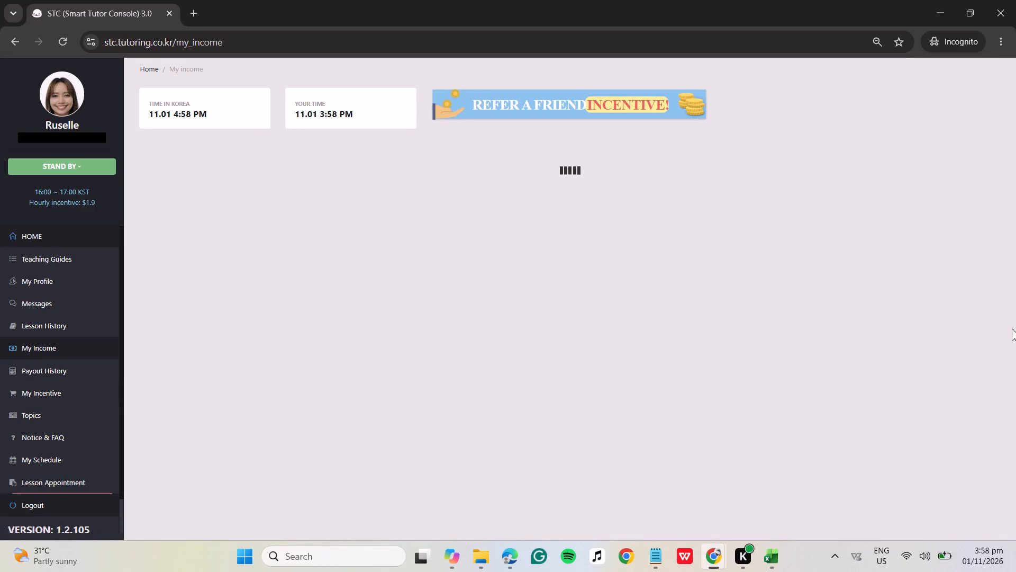
left_click_drag(1015, 316, 1015, 398)
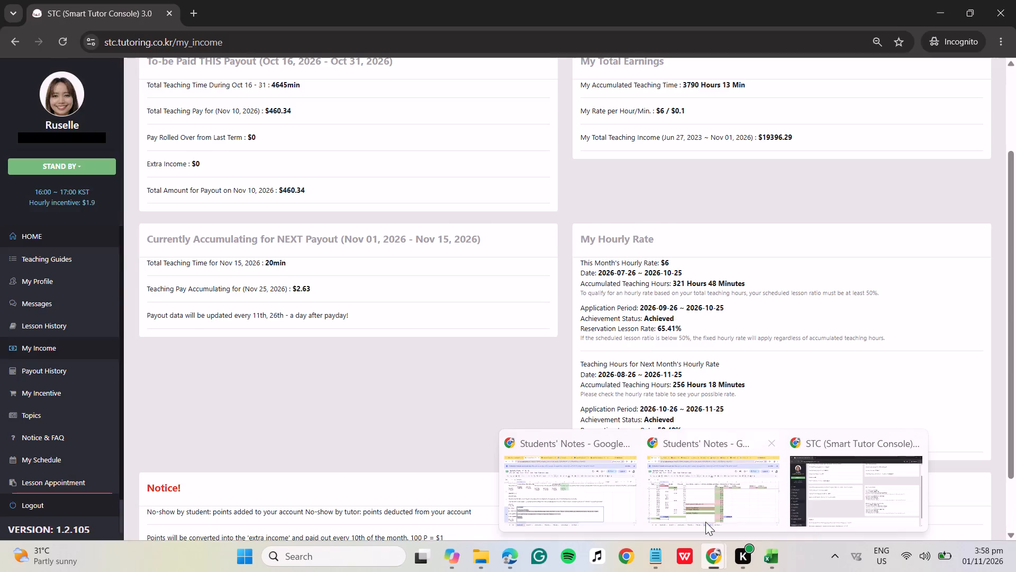
left_click(705, 522)
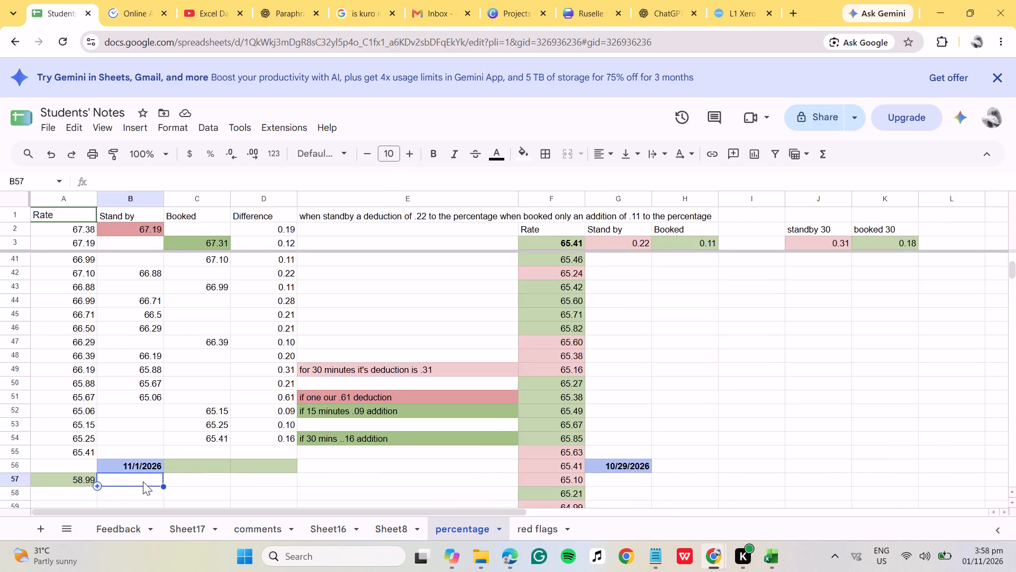
type("58.")
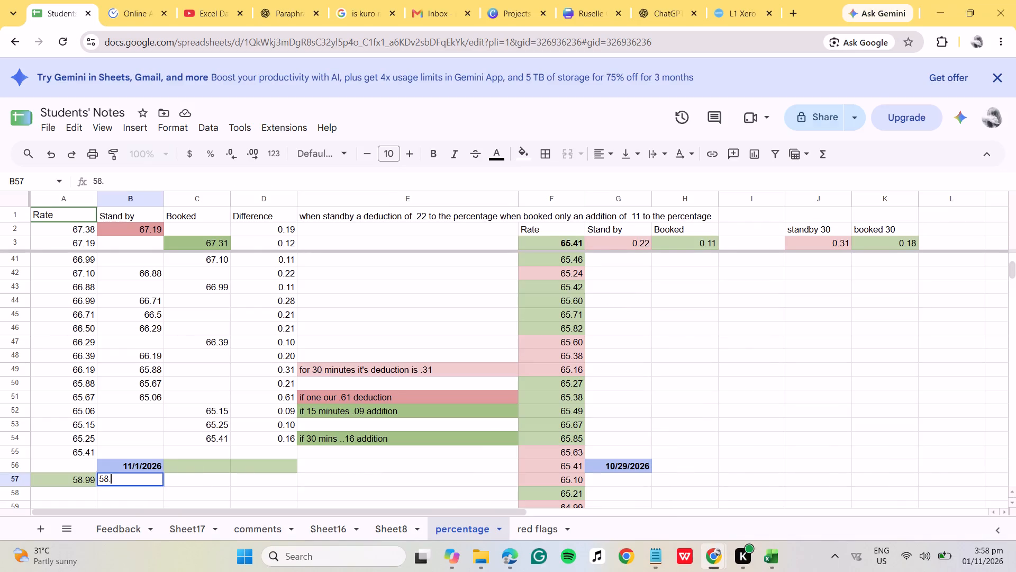
type("48")
key("Tab")
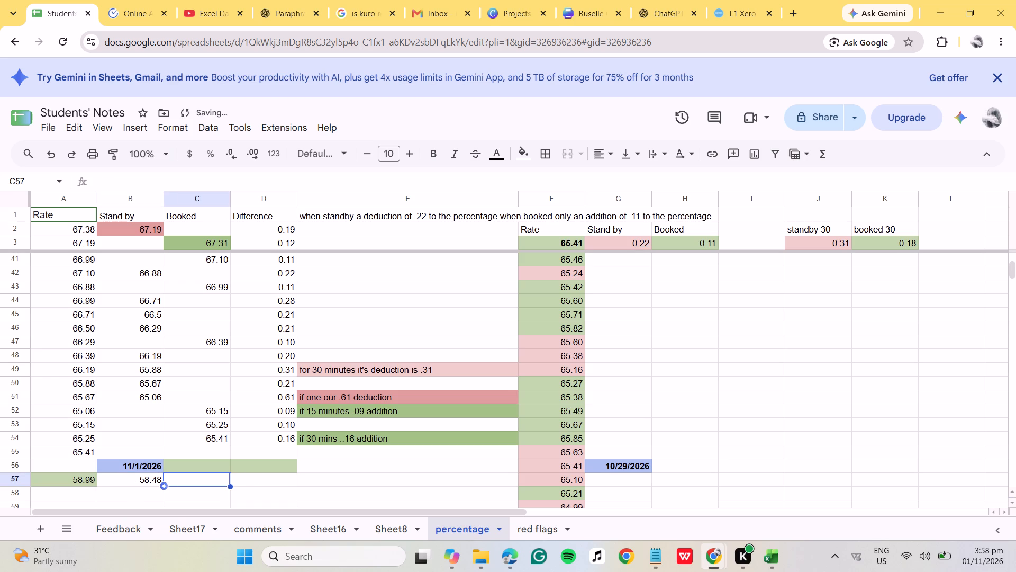
Calculate the row 57 Difference in D57 with the formula =A57-B57.
left_click(251, 481)
key("equal")
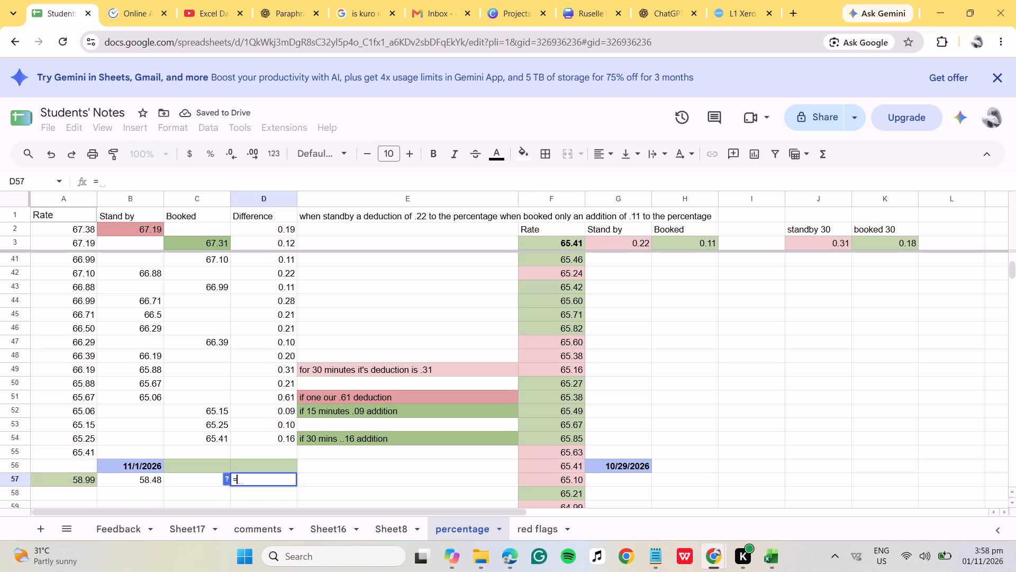
left_click(83, 474)
key("minus")
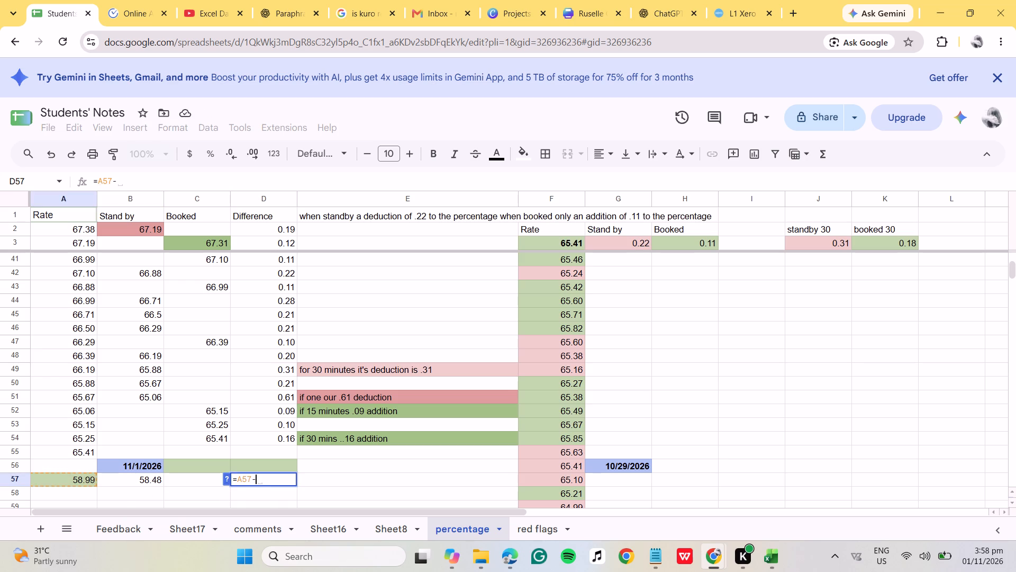
left_click(115, 477)
key("Return")
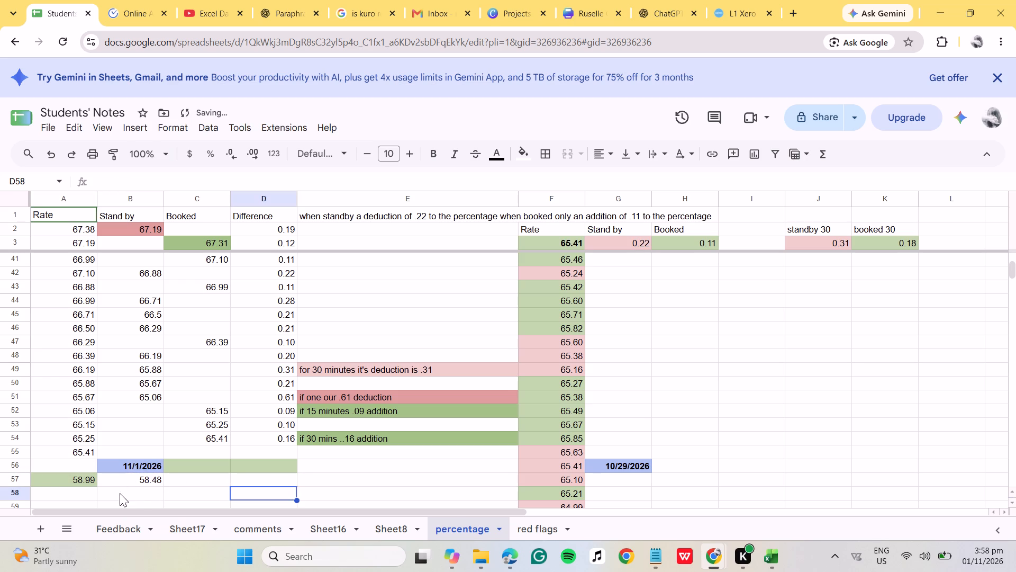
Fill the new Stand by cell B57 with light red.
left_click(141, 477)
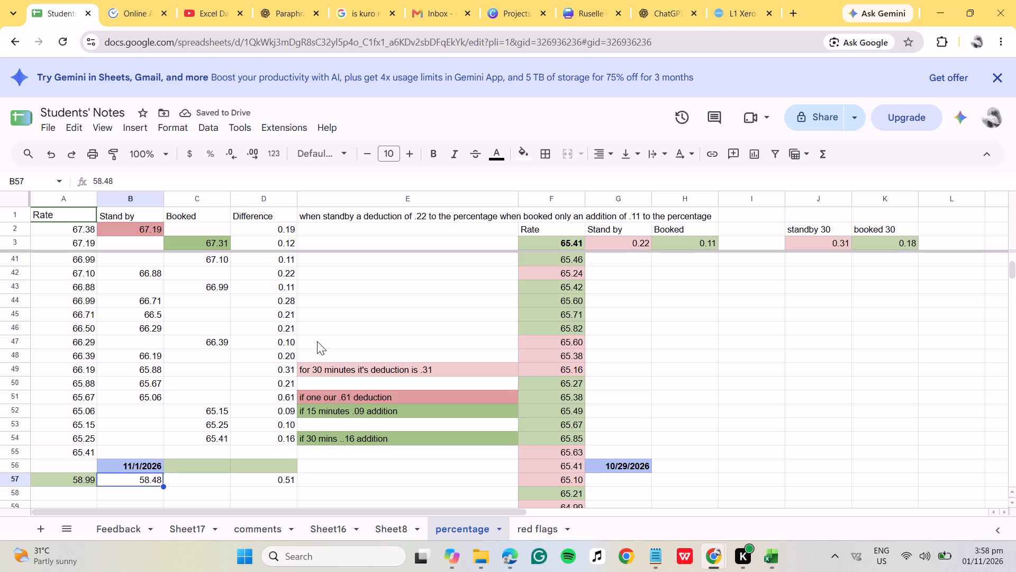
left_click(524, 150)
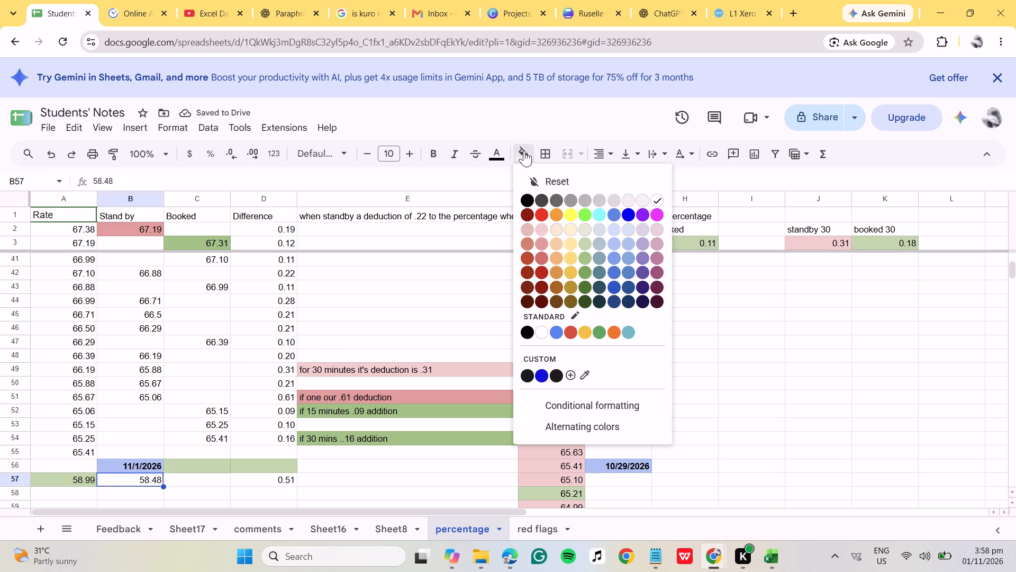
left_click(542, 230)
left_click(274, 484)
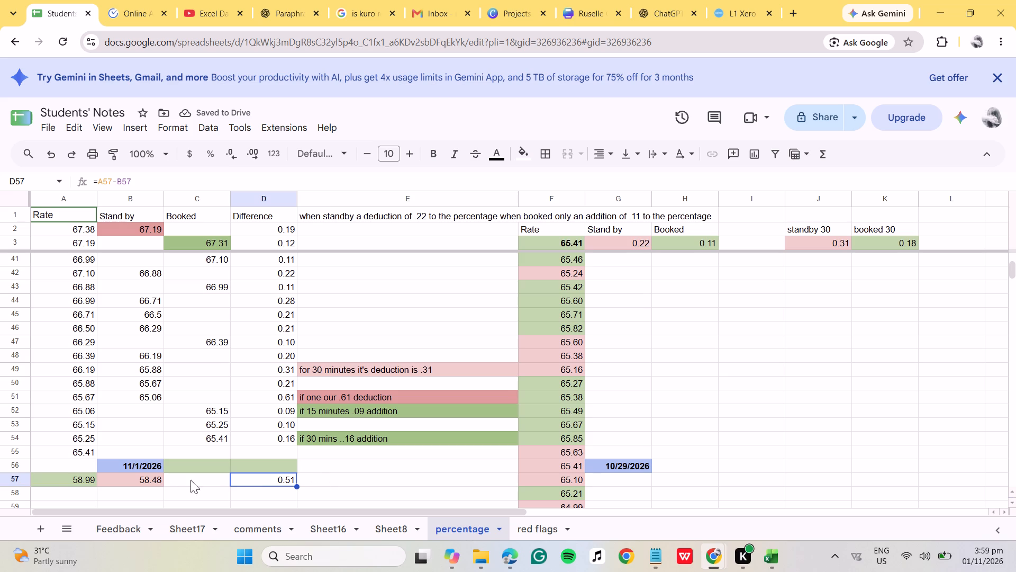
left_click(77, 479)
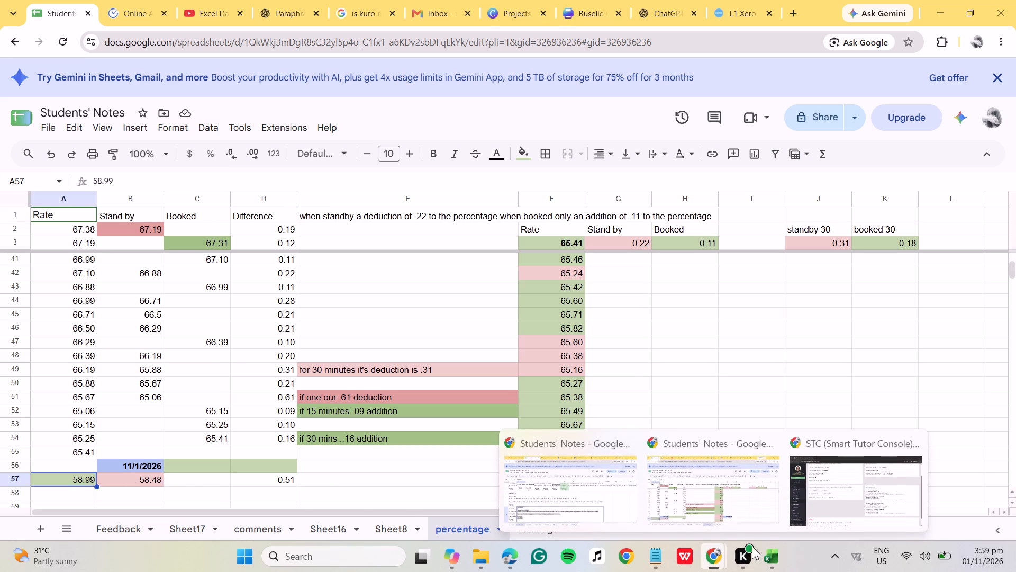
Switch back to the Smart Tutor Console's income page to view the hourly rate details.
left_click(827, 511)
left_click(738, 409)
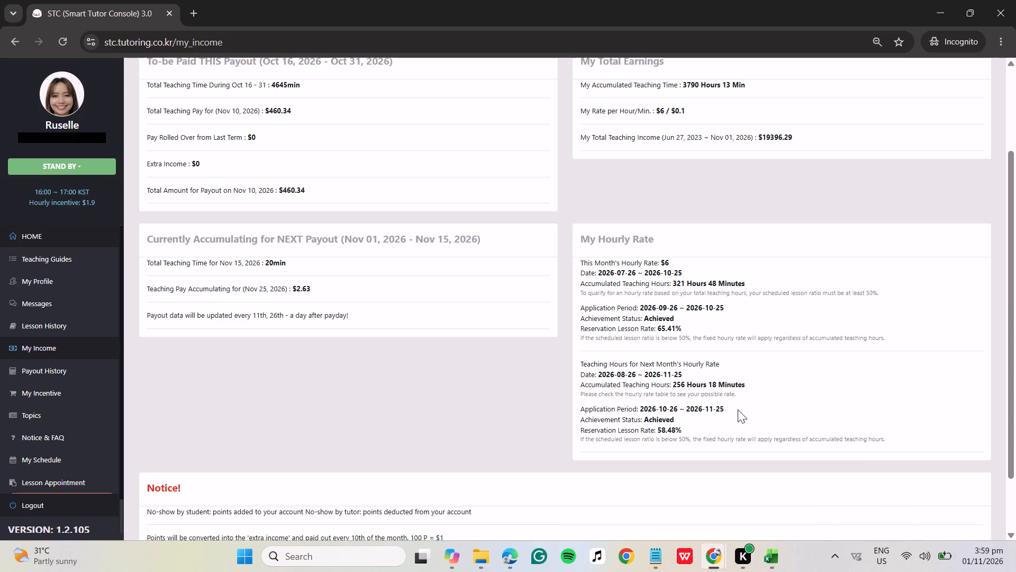
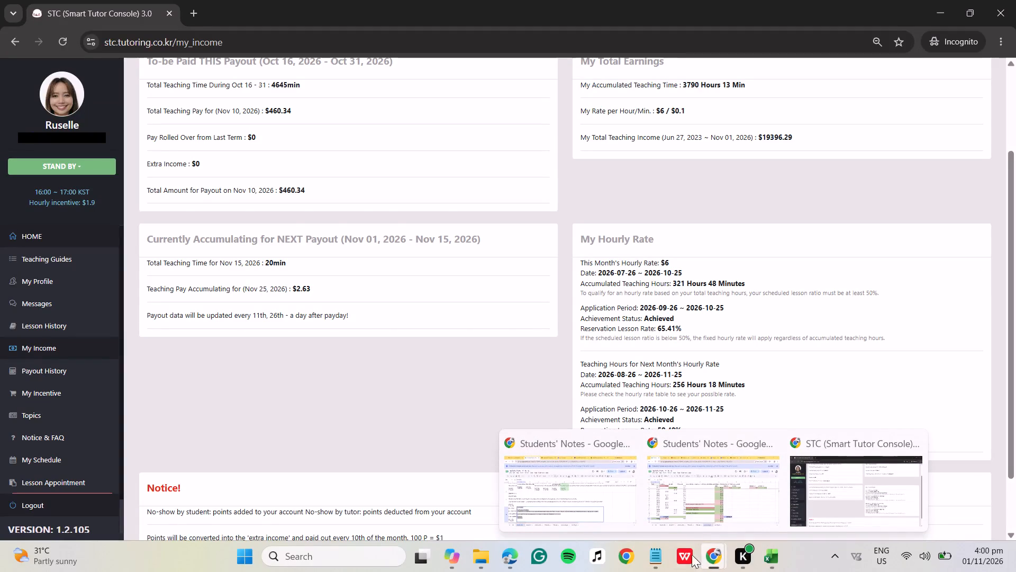
In the main browser window, search Google in a new tab for "does loggy3 recording send their payout on a sunday?".
left_click(585, 488)
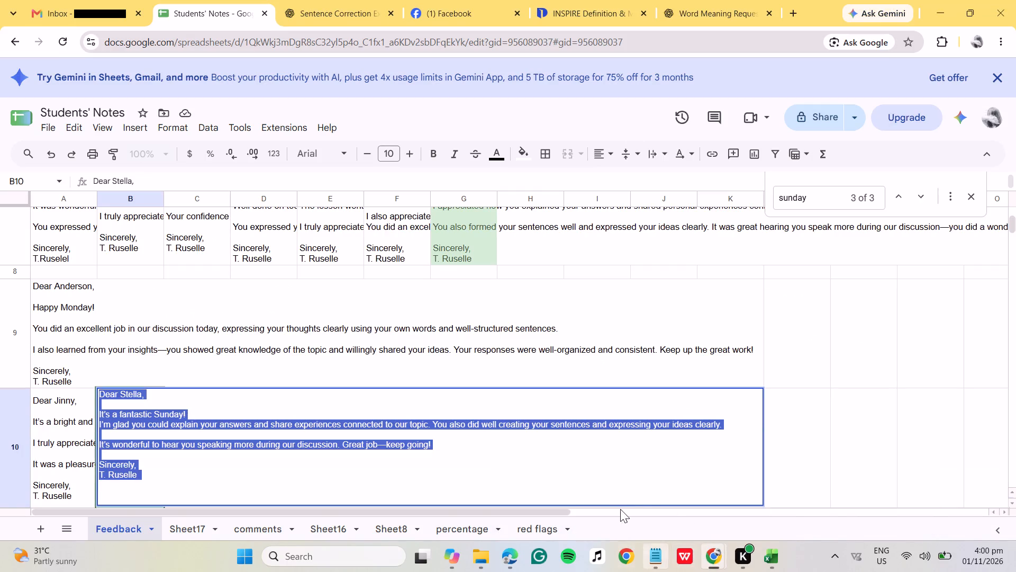
left_click(494, 0)
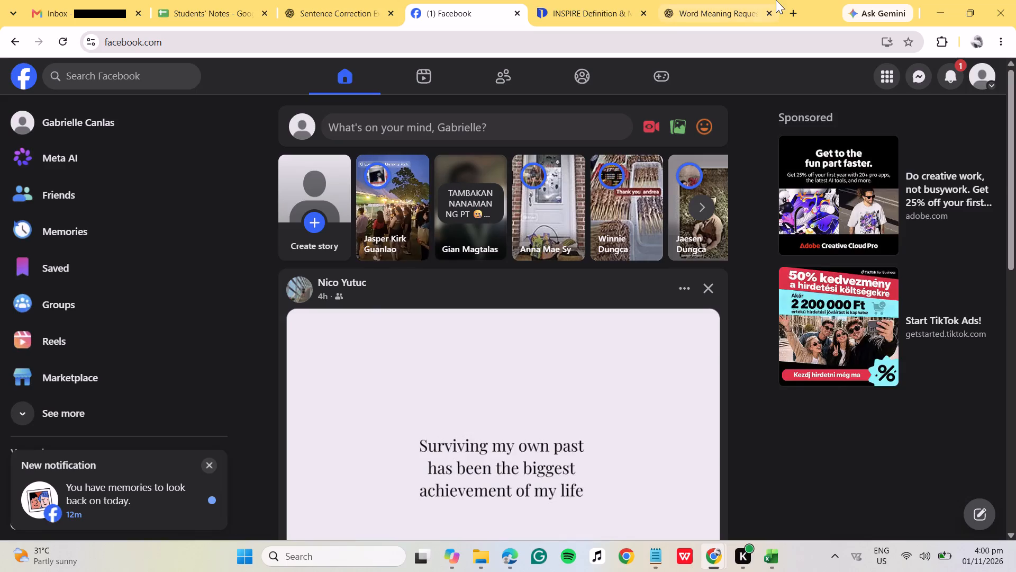
left_click(794, 8)
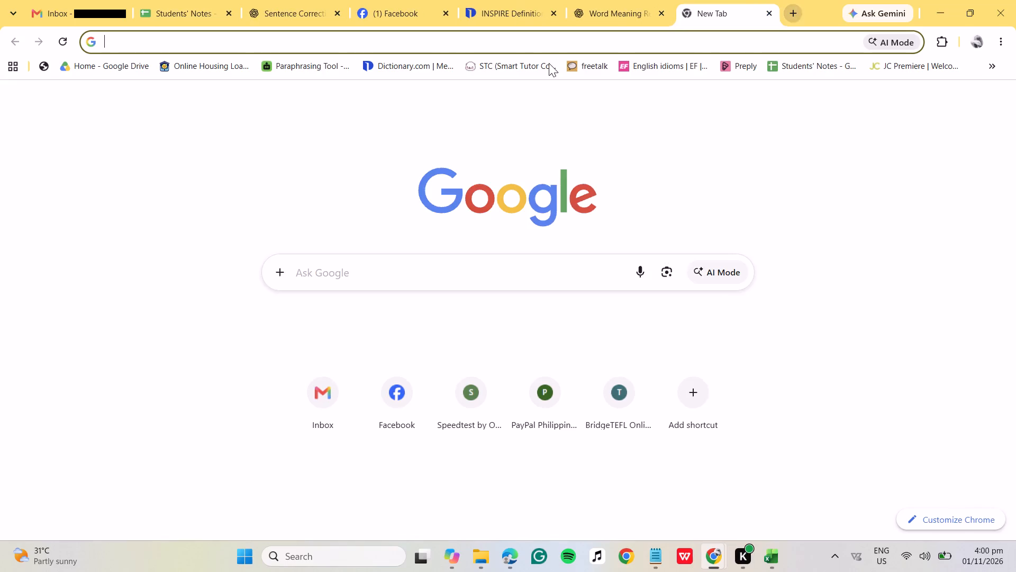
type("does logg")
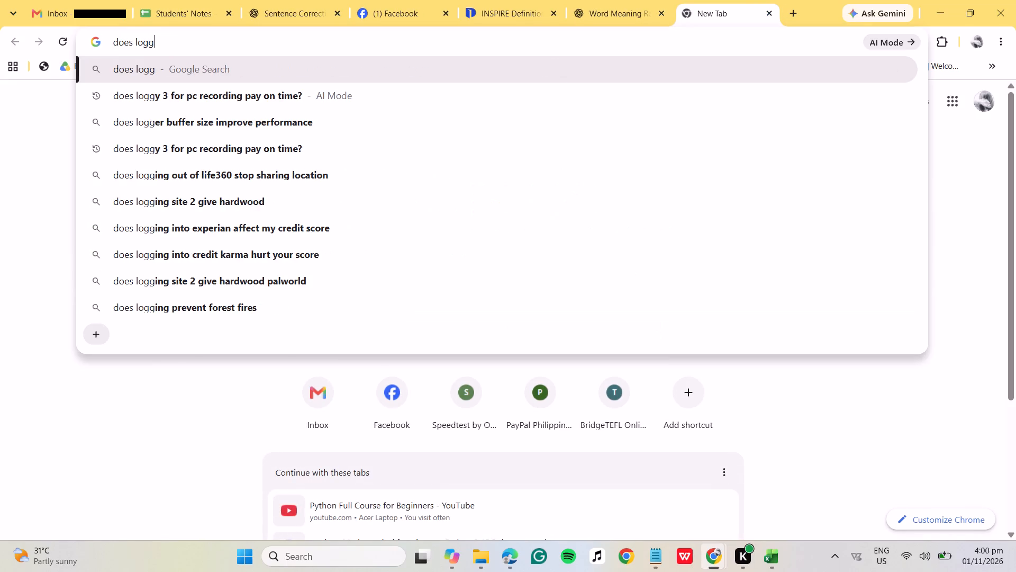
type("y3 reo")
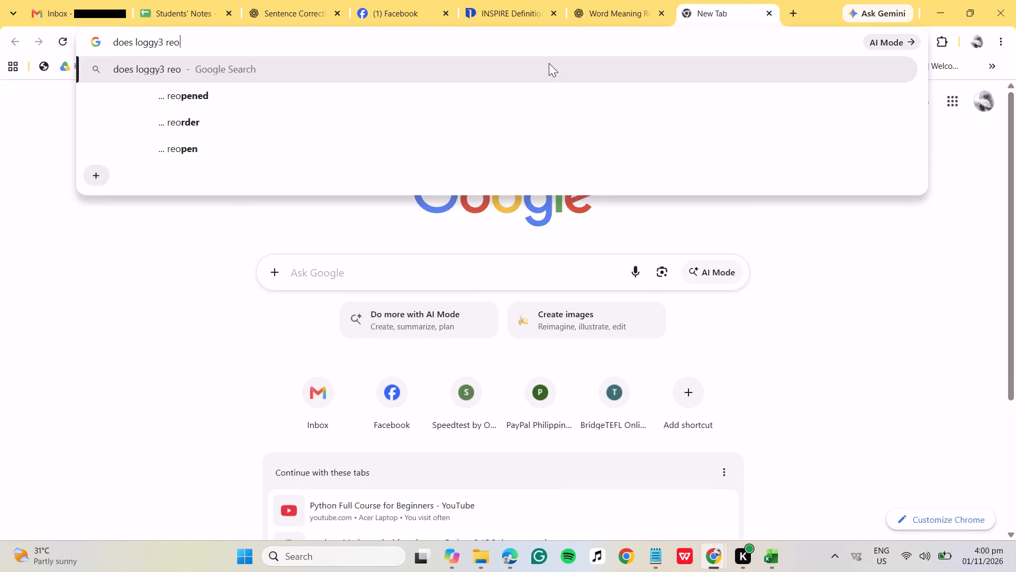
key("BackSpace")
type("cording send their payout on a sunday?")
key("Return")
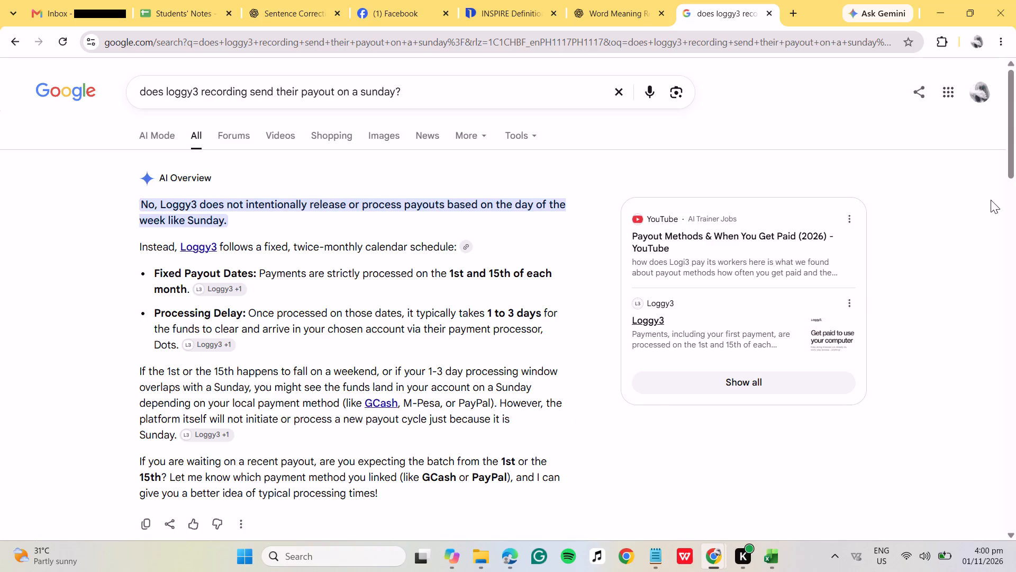
Ask Google's AI follow-up box: "I use Gcash, payout should be 1st the month covered 15th-31st last month".
left_click_drag(1015, 145, 1013, 151)
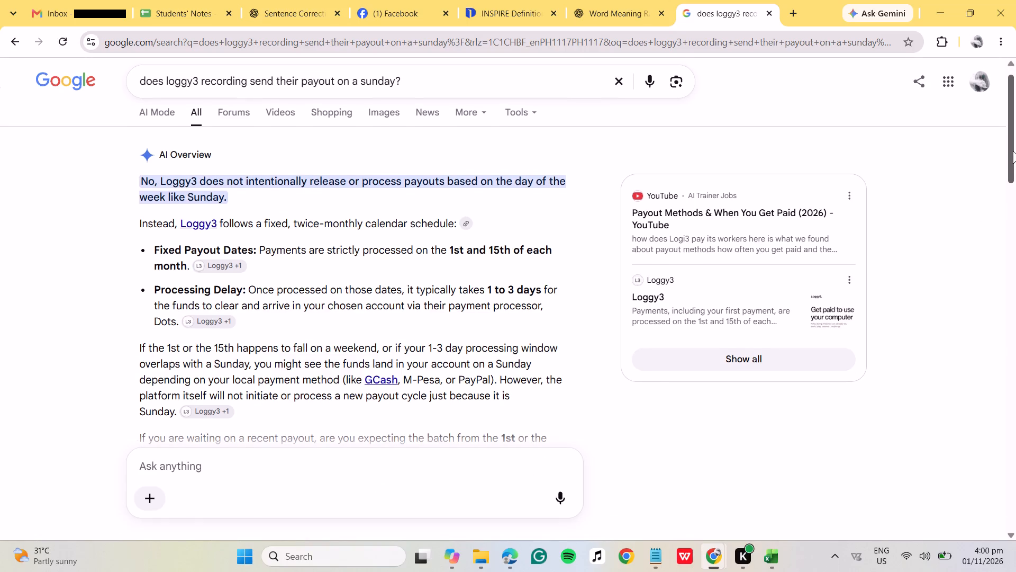
left_click_drag(1013, 151, 1015, 168)
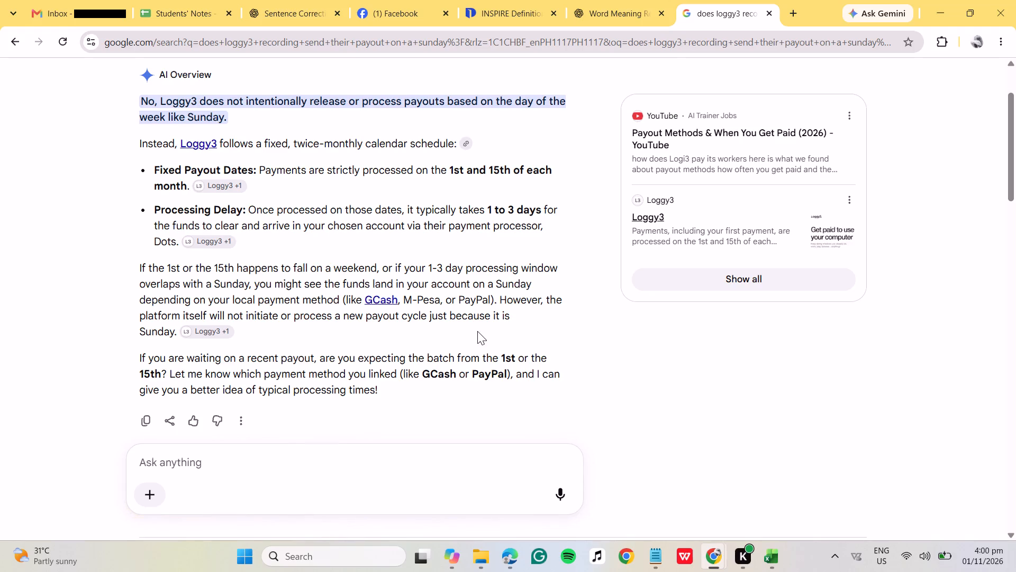
left_click(257, 460)
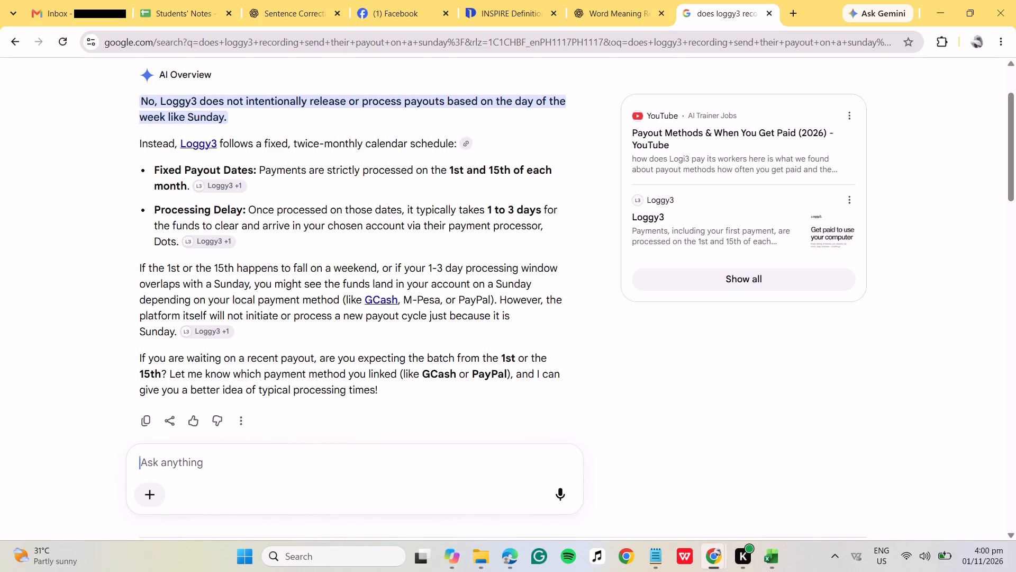
type("I use")
key("space")
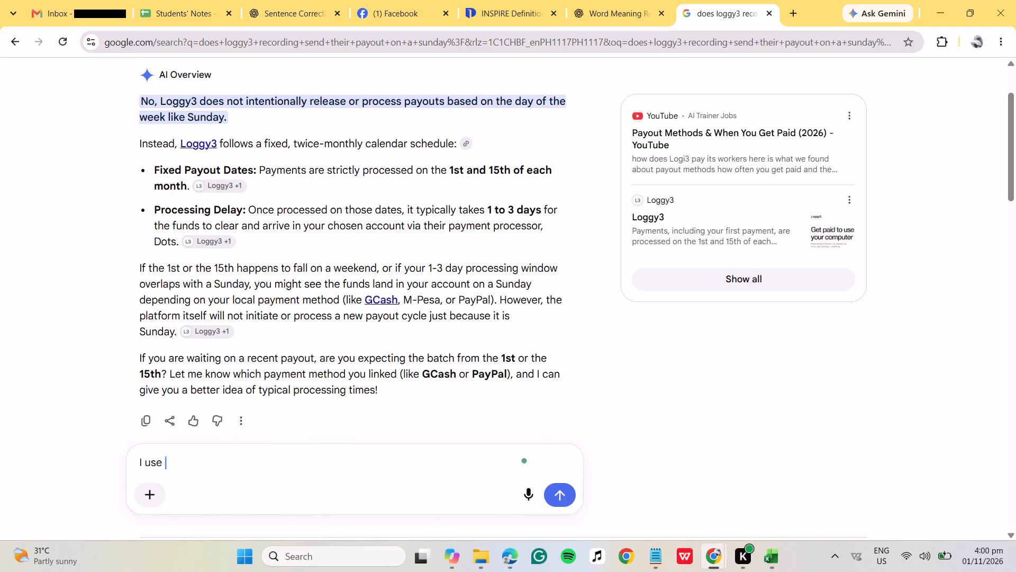
type("Gcash, payout")
key("space")
type("should")
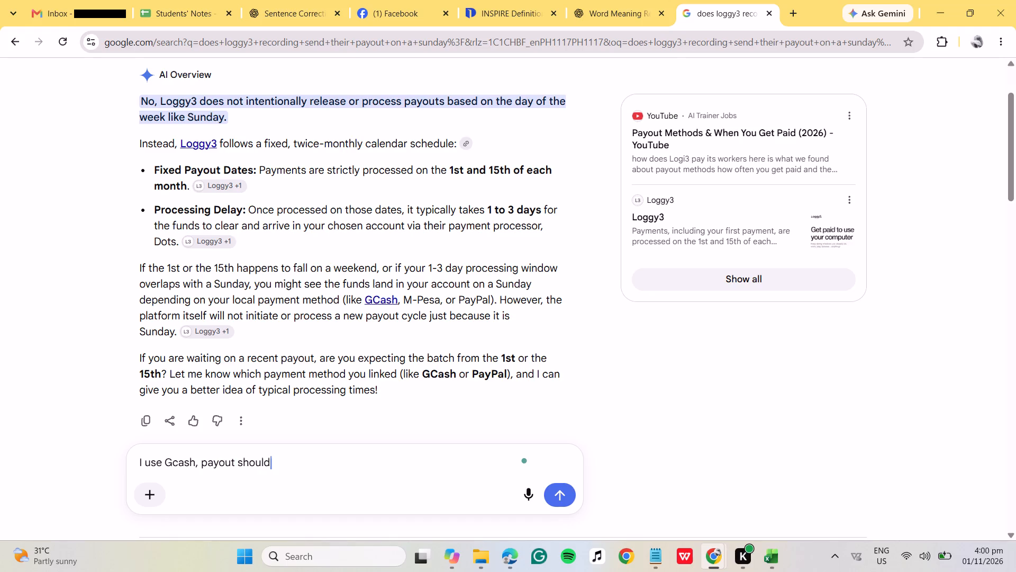
key("space")
type("be 1st of")
key("space")
key("BackSpace")
key("BackSpace")
key("BackSpace")
type("the month covered 1")
type("th")
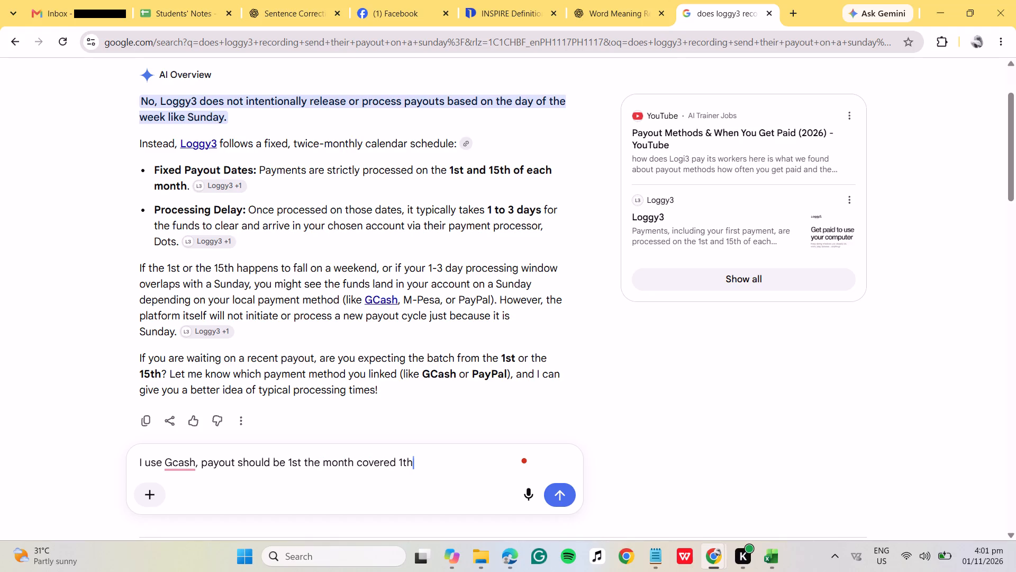
key("BackSpace")
key("BackSpace")
type("th")
key("BackSpace")
key("BackSpace")
type("5hg")
key("BackSpace")
key("BackSpace")
type("th-31st last month")
key("Return")
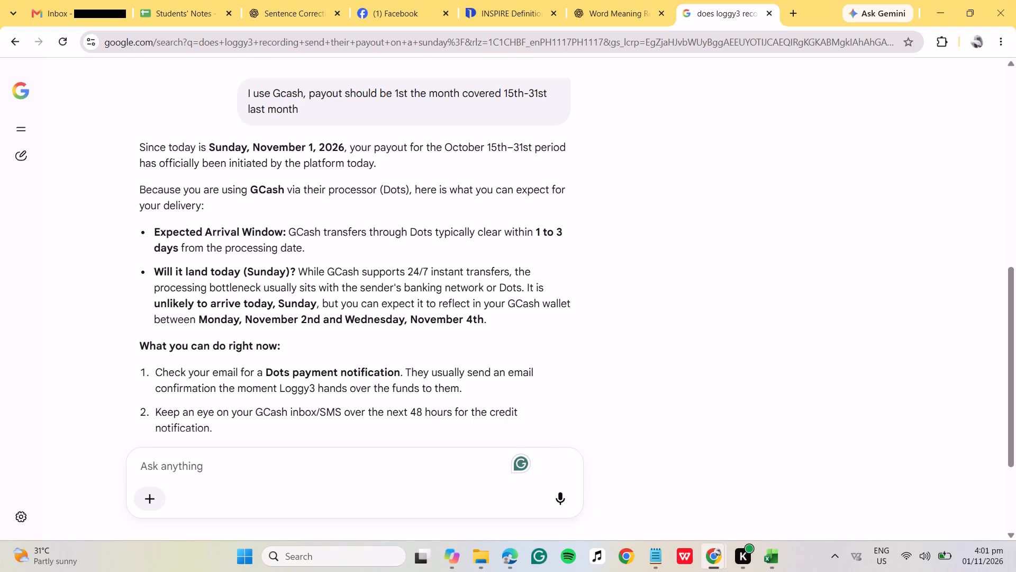
Read the answer and ask the follow-up: "during my last payout I ticked automatically credit to gcash, what will happen?".
left_click_drag(1015, 381, 1015, 401)
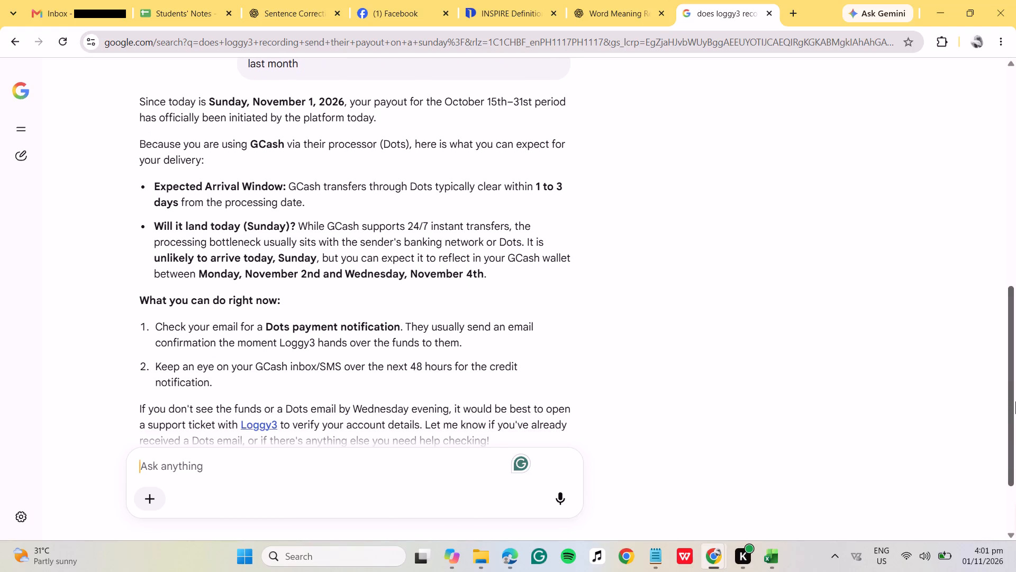
left_click_drag(1015, 401, 1010, 430)
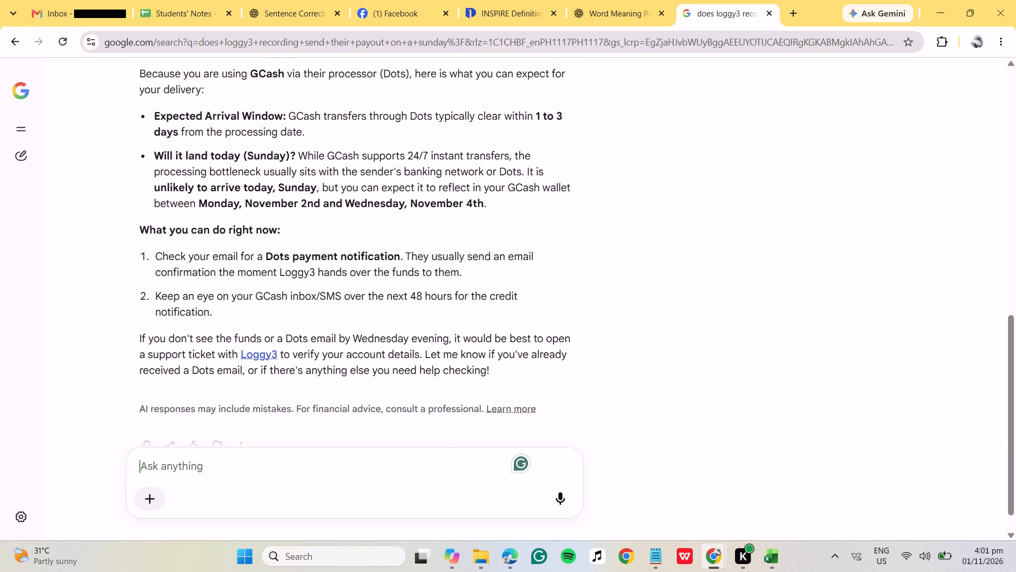
left_click(323, 474)
key("d")
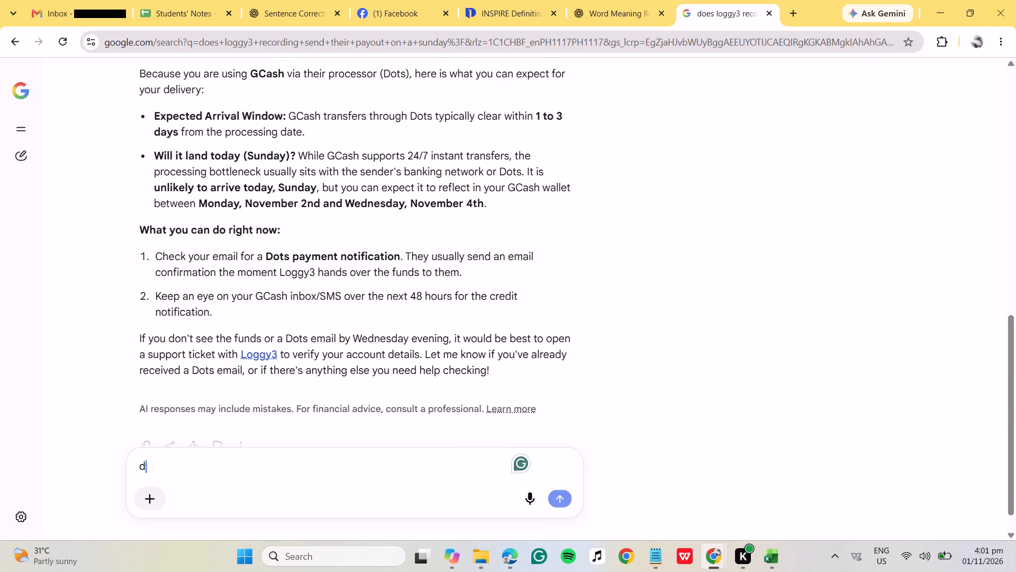
key("BackSpace")
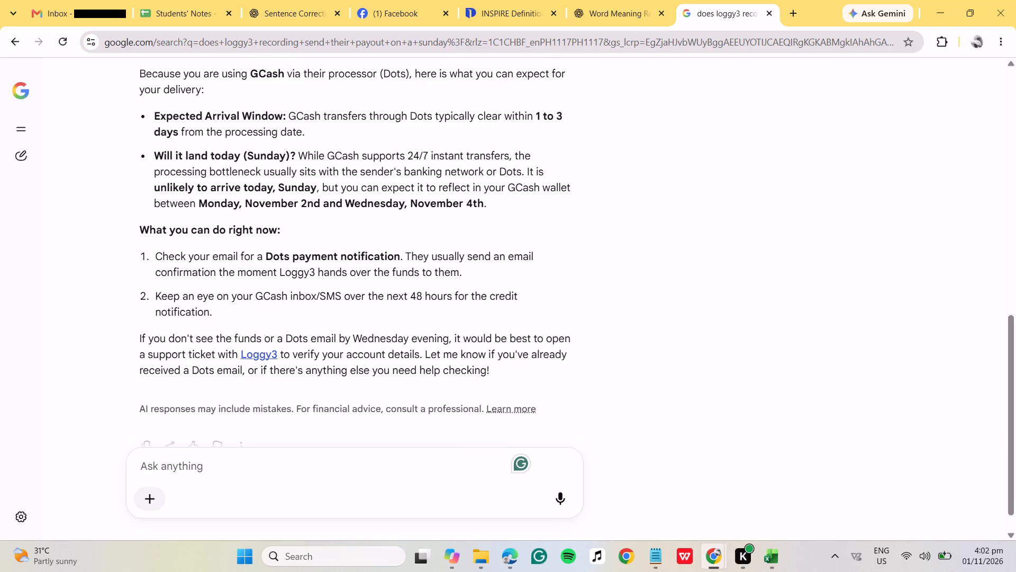
type("during my p;ayout")
key("BackSpace")
key("BackSpace")
key("BackSpace")
key("BackSpace")
key("BackSpace")
key("BackSpace")
type("yo")
key("BackSpace")
key("BackSpace")
type("ayout")
key("BackSpace")
key("BackSpace")
key("BackSpace")
key("BackSpace")
key("BackSpace")
key("BackSpace")
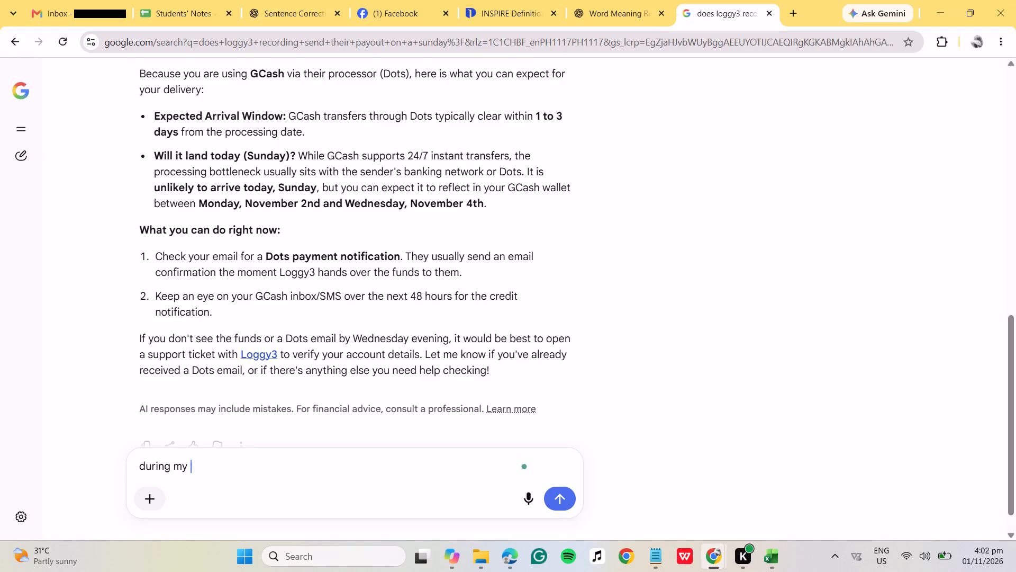
type("last payout I ticked automatically t")
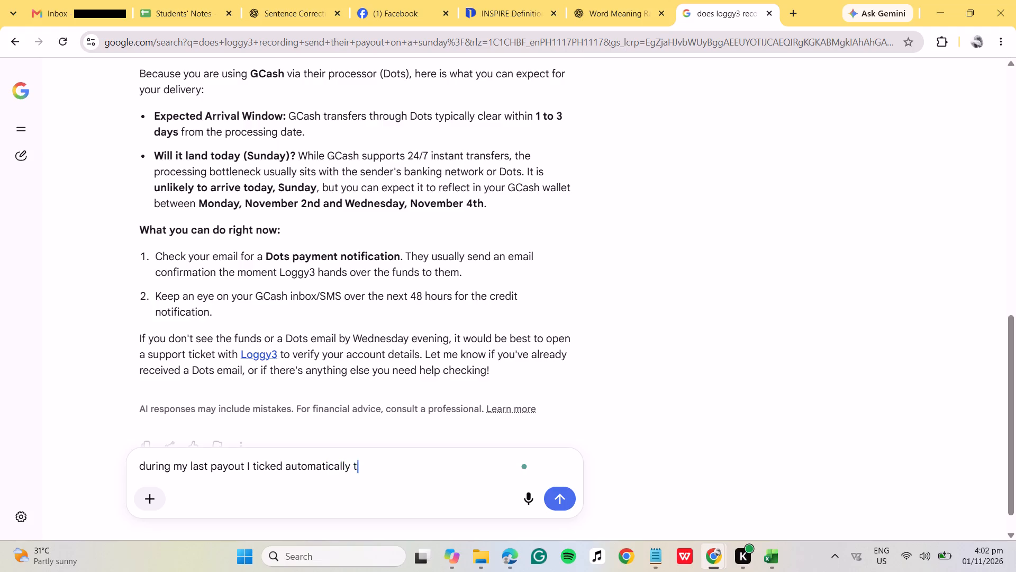
key("BackSpace")
type("credit to gcash, what whill h")
key("BackSpace")
key("BackSpace")
key("BackSpace")
key("BackSpace")
key("BackSpace")
key("BackSpace")
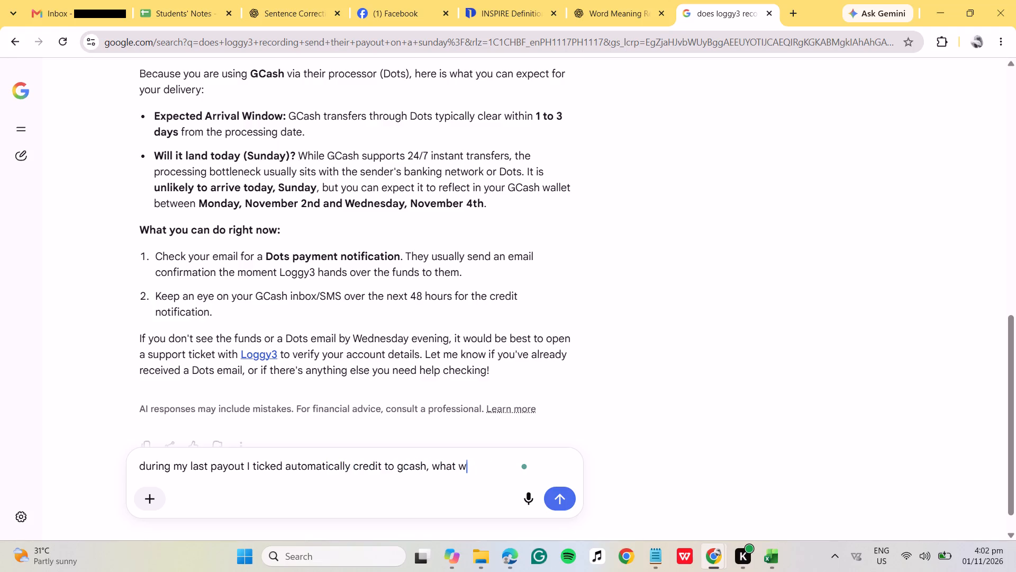
type("ill happen?")
key("space")
key("Return")
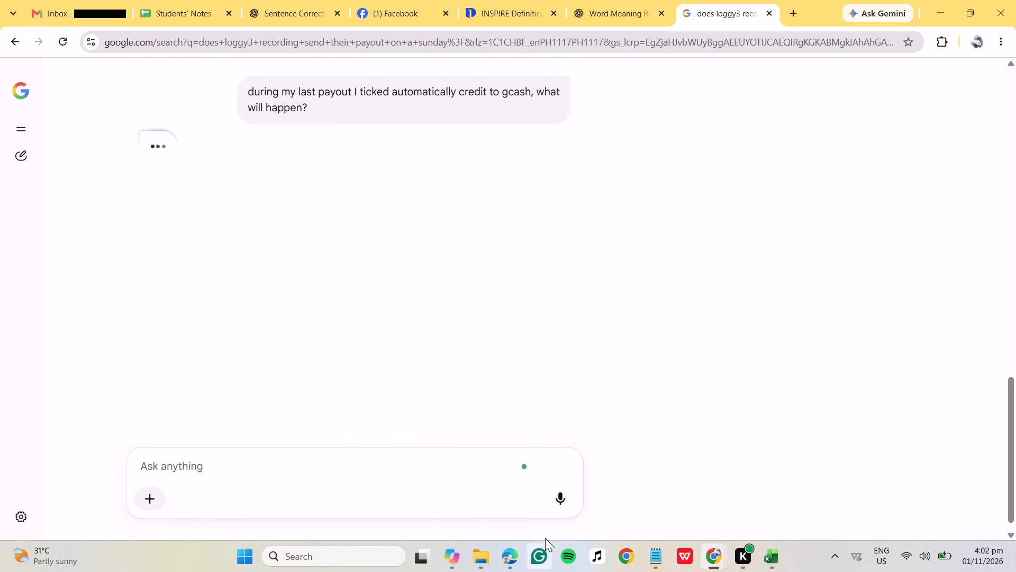
Switch to the Smart Tutor Console and start the incoming 20-minute audio lesson.
left_click(889, 496)
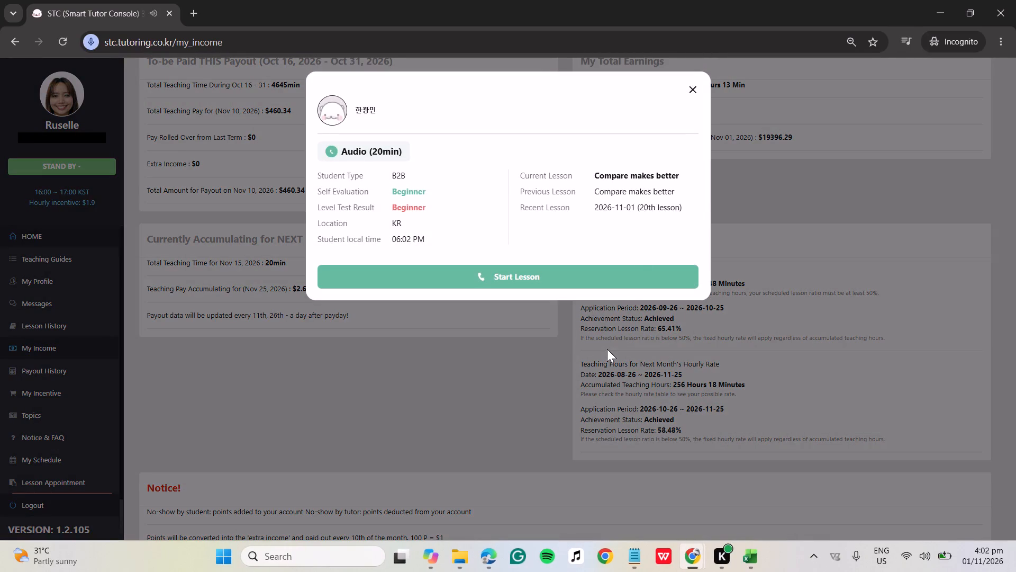
left_click(593, 267)
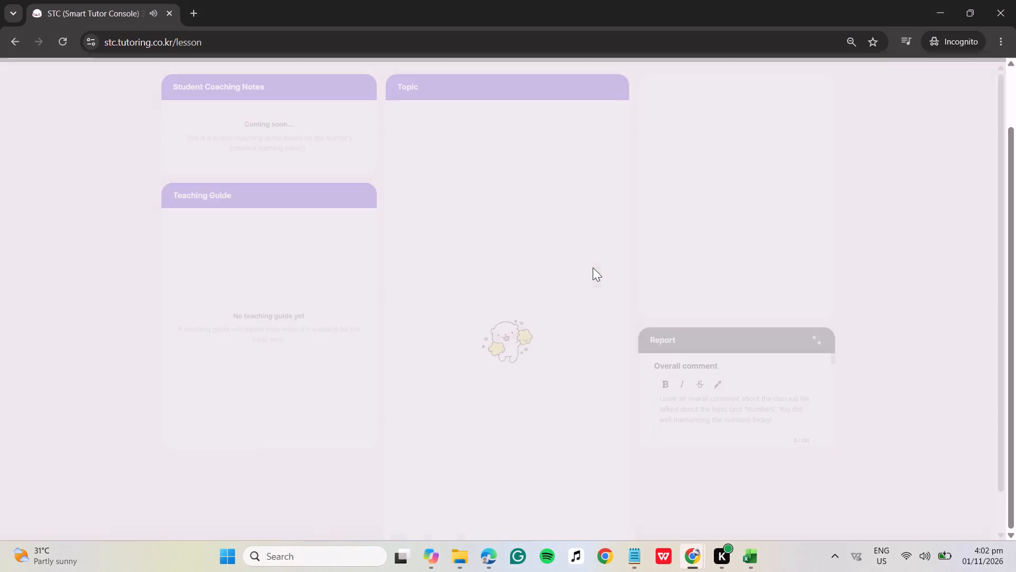
left_click(541, 258)
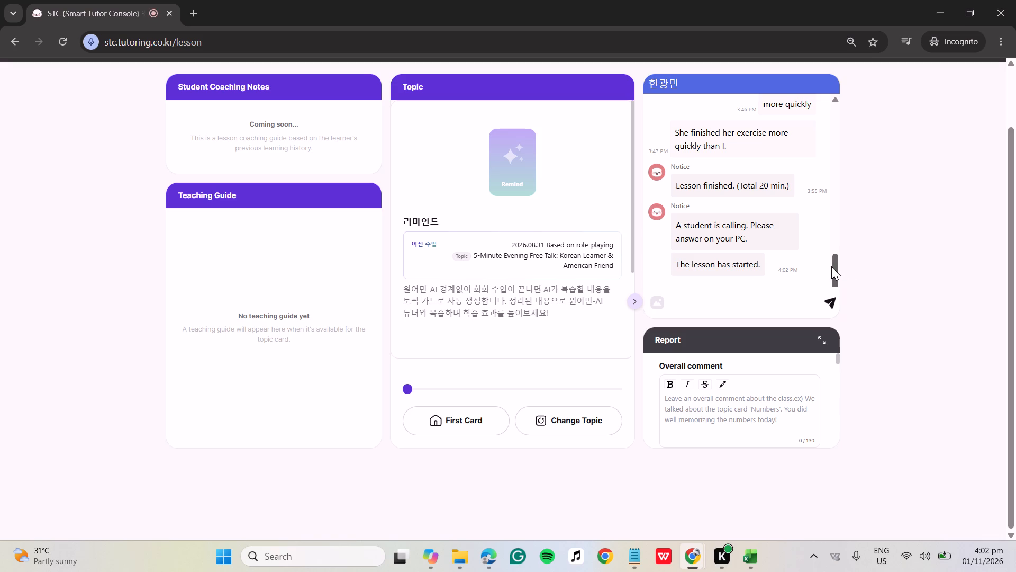
Advance the topic past the Remind cards to the sweet/sour mango and lime comparison card.
left_click_drag(831, 266, 796, 369)
left_click(636, 297)
left_click(636, 297)
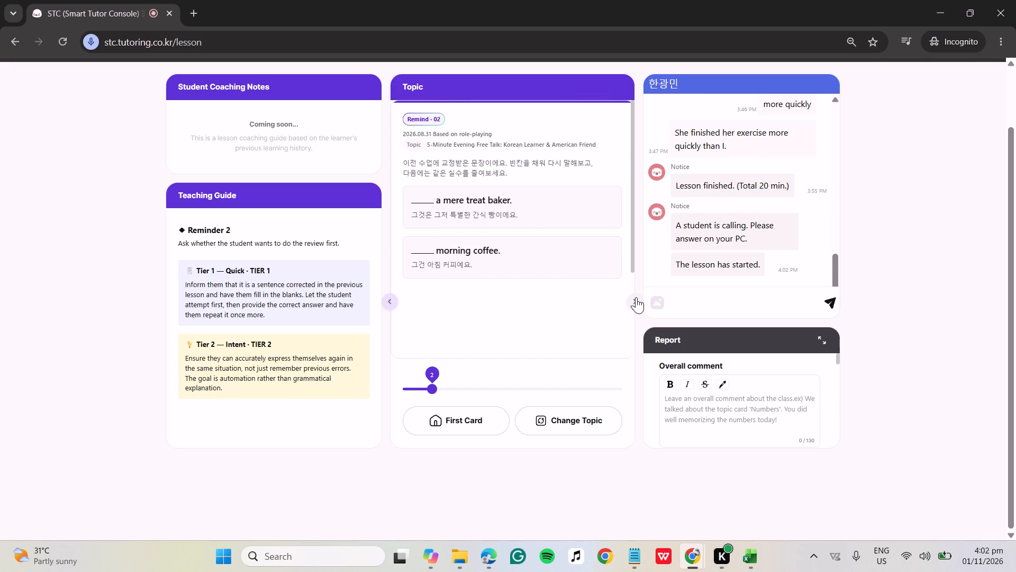
left_click(636, 297)
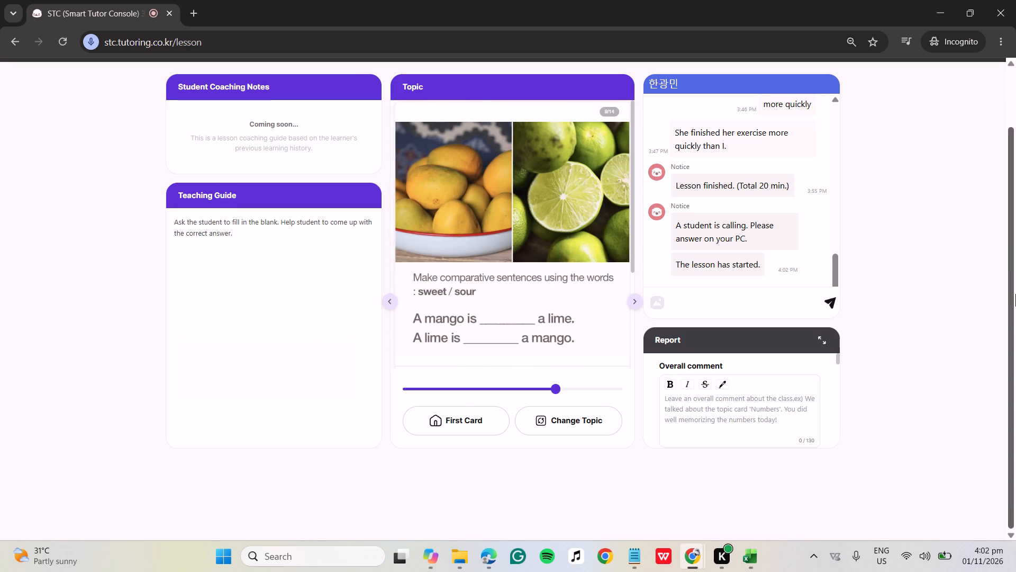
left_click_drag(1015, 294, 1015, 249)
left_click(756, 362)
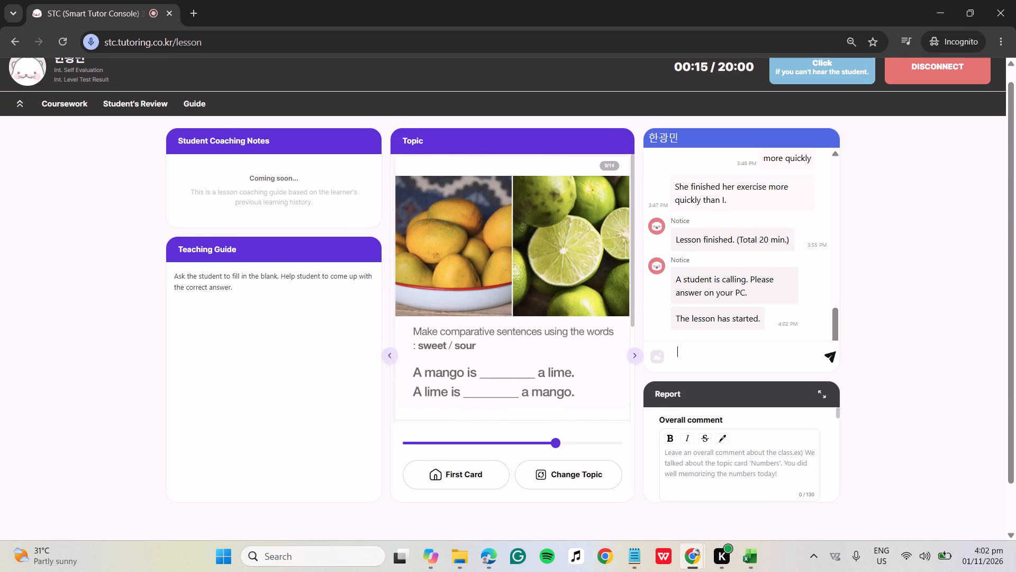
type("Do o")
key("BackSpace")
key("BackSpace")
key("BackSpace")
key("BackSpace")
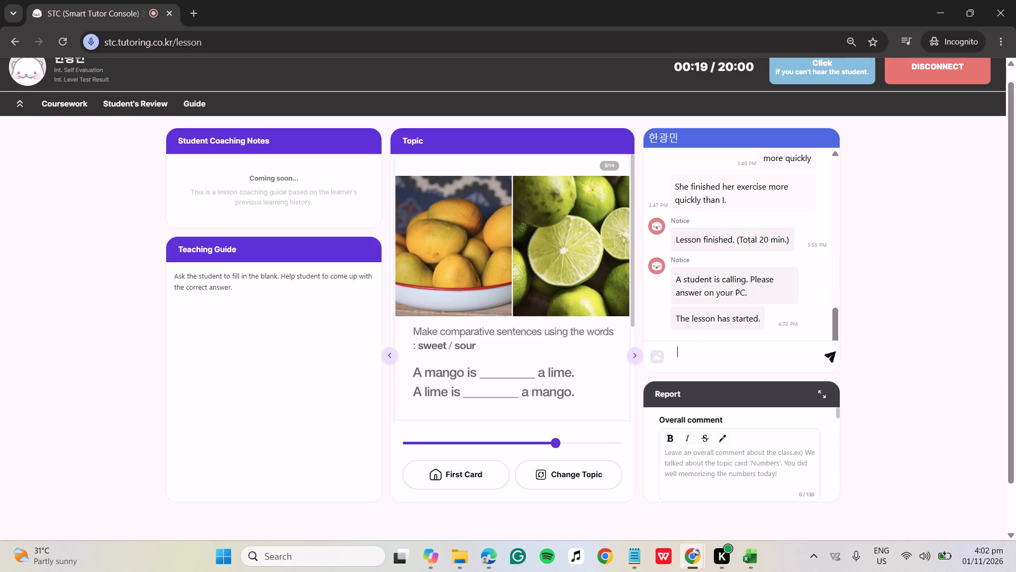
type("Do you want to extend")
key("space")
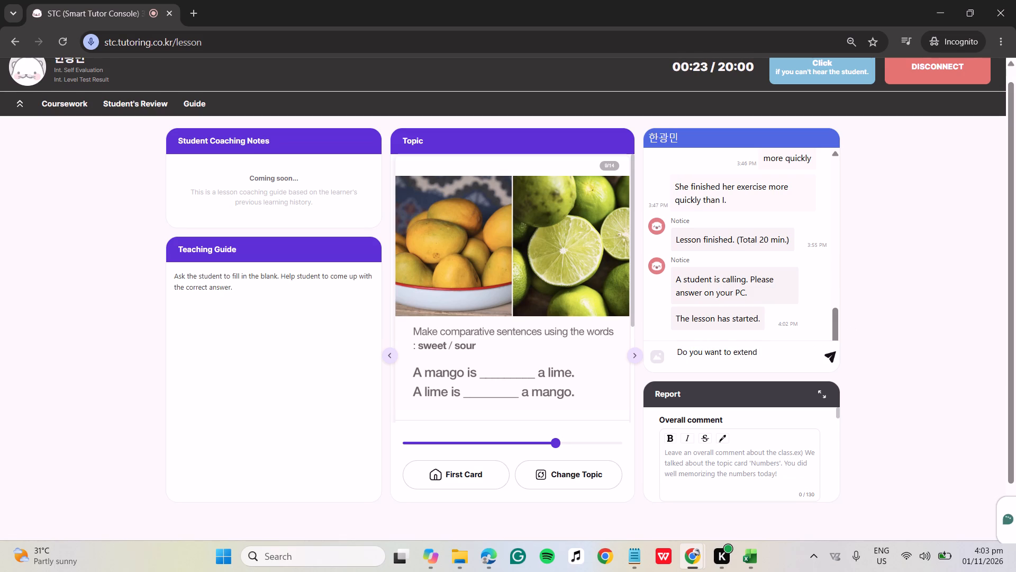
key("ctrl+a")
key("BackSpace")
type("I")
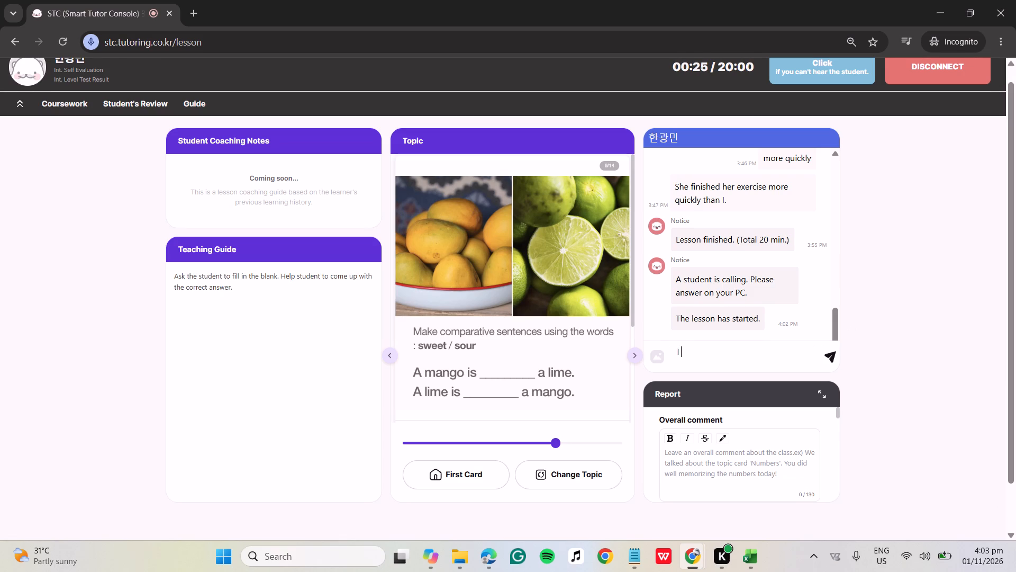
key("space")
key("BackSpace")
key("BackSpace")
Send the student the chat message "We had a lesson a while ago?".
type("We had a lesson a hi")
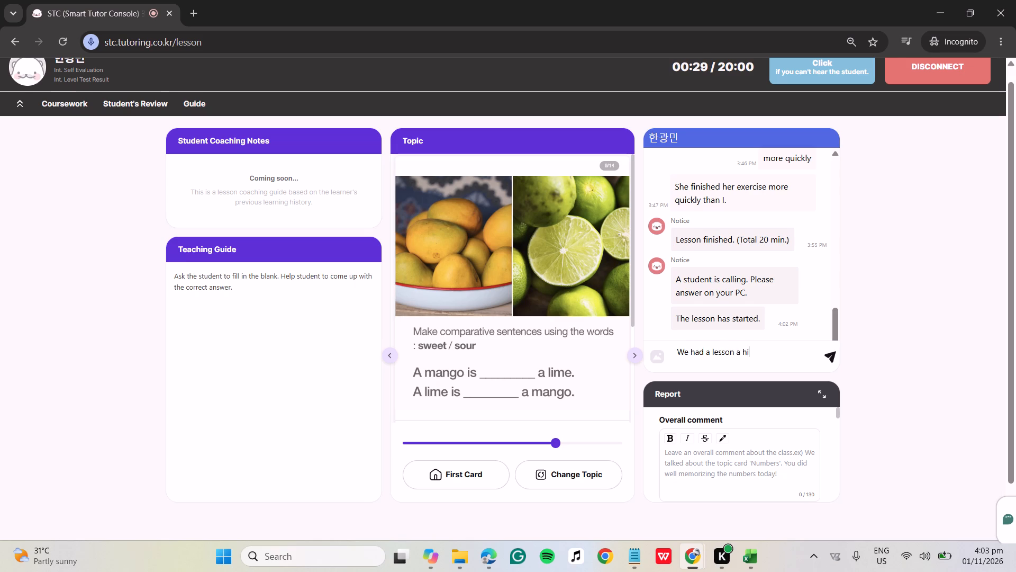
key("BackSpace")
key("BackSpace")
type("while ago?")
key("space")
key("Return")
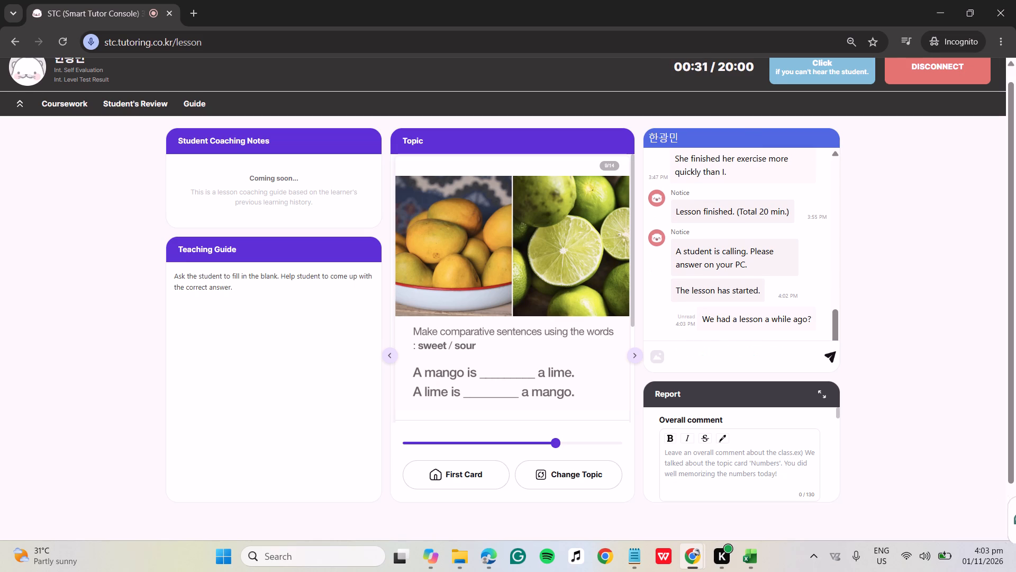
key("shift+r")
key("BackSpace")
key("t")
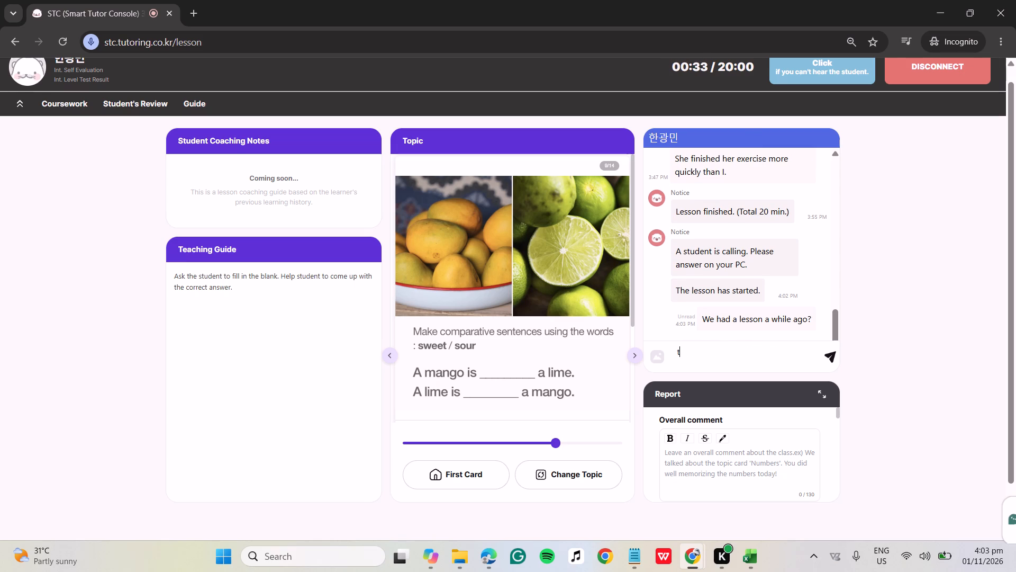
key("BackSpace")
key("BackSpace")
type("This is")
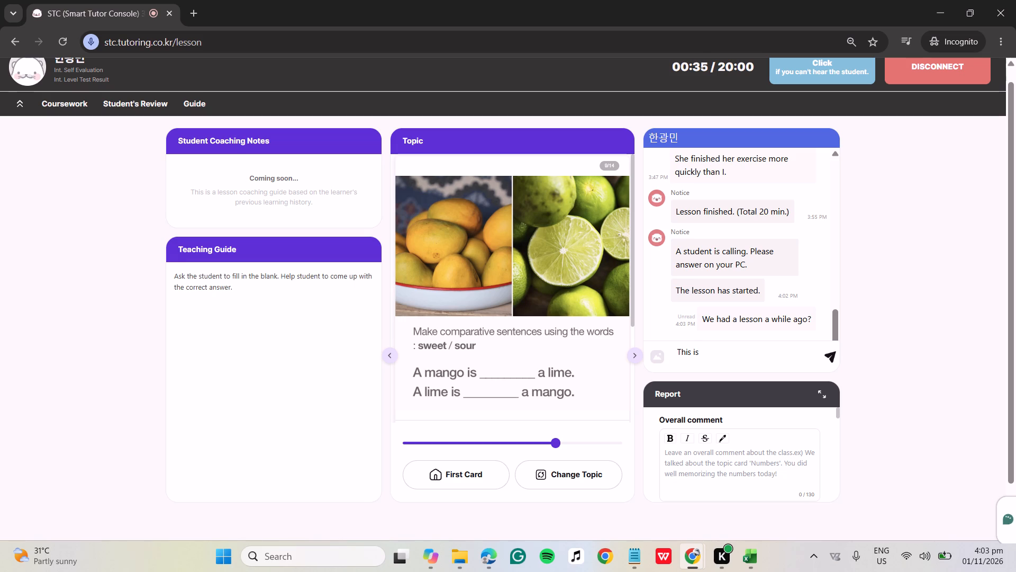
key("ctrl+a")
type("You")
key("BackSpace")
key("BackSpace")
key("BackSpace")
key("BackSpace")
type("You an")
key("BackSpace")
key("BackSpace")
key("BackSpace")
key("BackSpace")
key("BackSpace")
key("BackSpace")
Send the student the chat messages "If you like, you can extend your lesson" and "later".
type("If you like, you can extend yuo")
key("BackSpace")
key("BackSpace")
type("our lesson")
key("space")
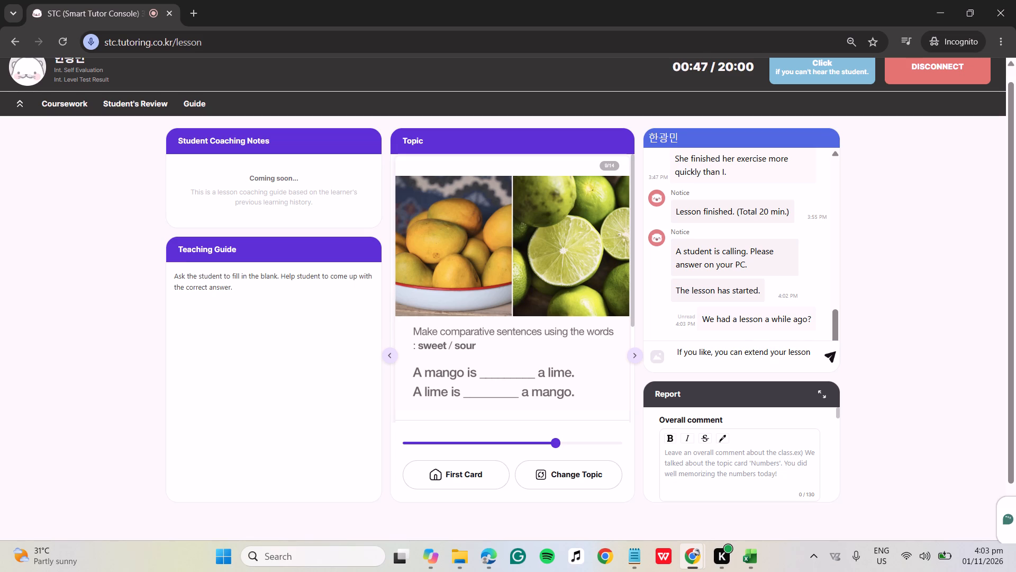
key("Return")
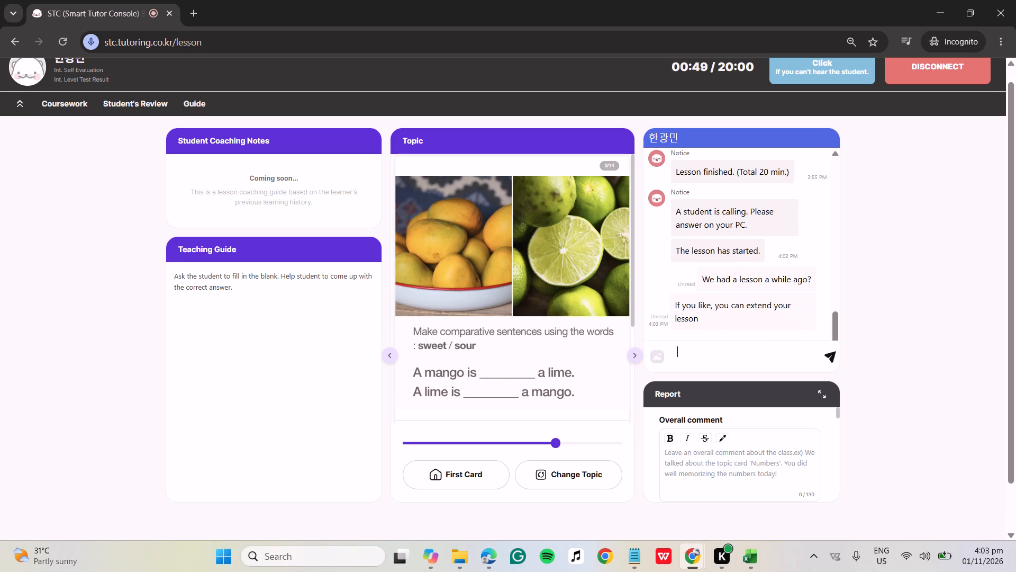
type("later")
key("Return")
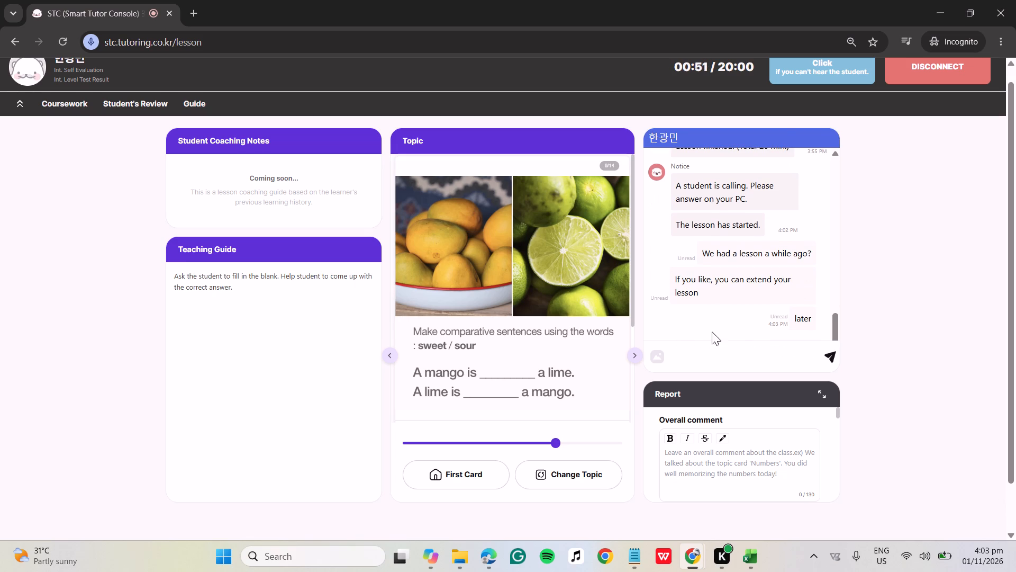
Send the student the chat message "You can extend if you like".
key("7")
key("BackSpace")
key("BackSpace")
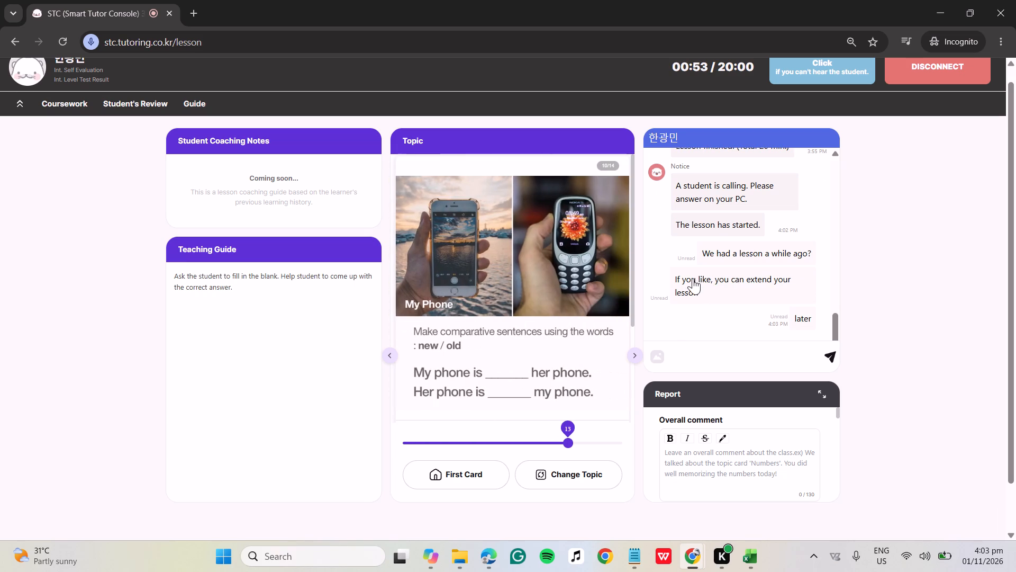
type("You can extend if you like")
key("Return")
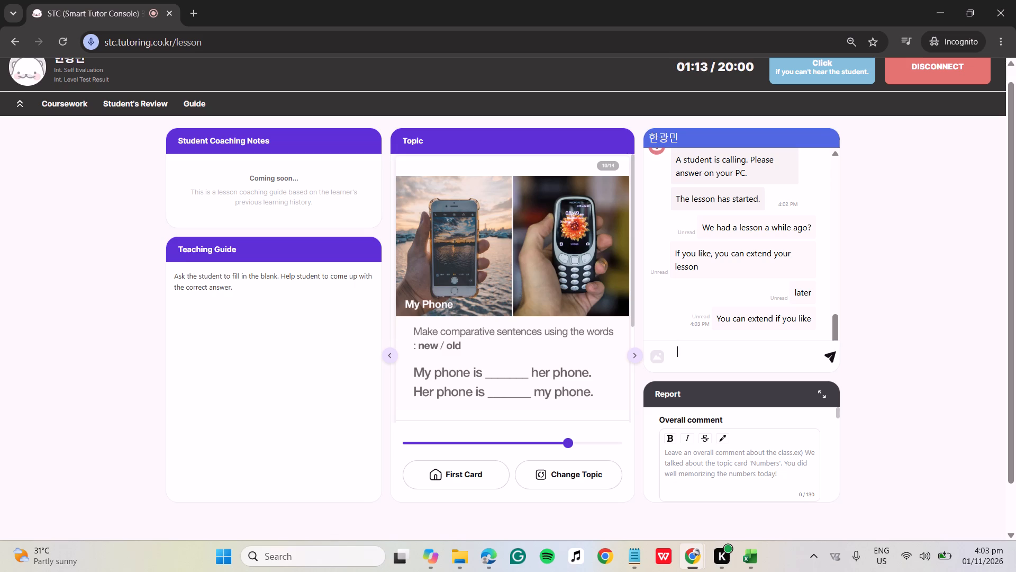
Bring the topic back to the sweet/sour mango and lime card for the student's exercise.
left_click(391, 355)
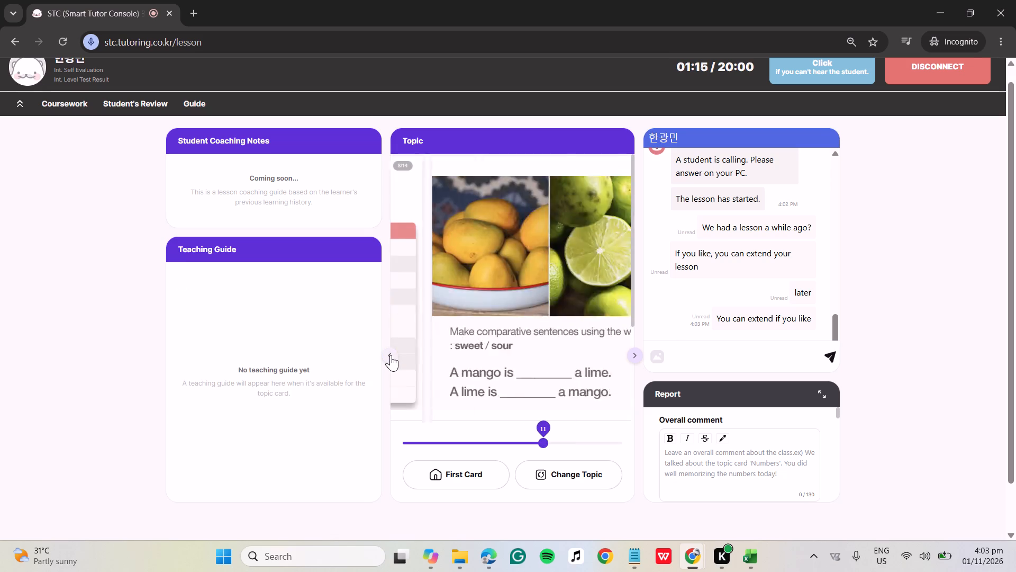
left_click(634, 355)
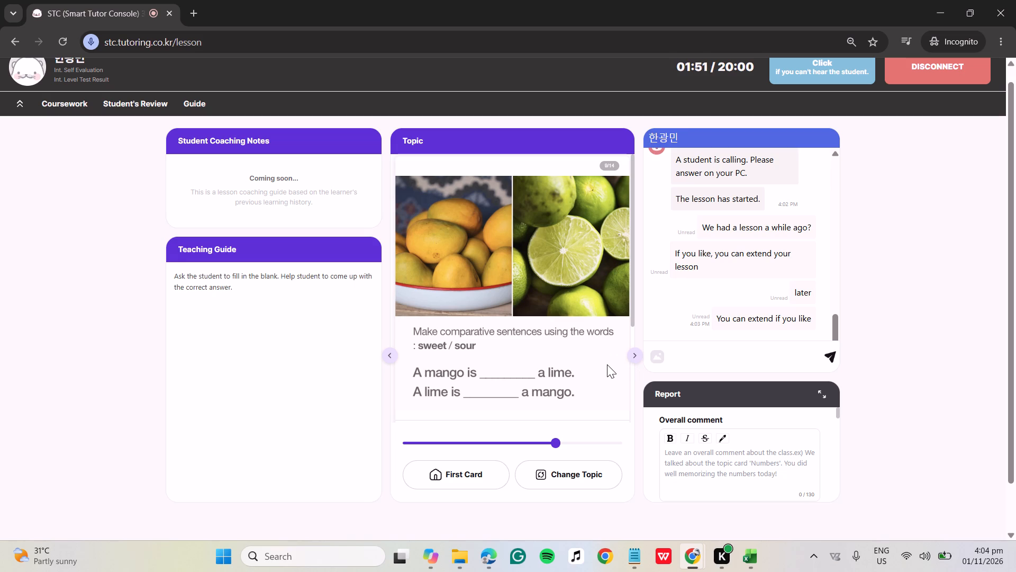
Advance the topic to the new/old phone comparison card.
left_click(634, 361)
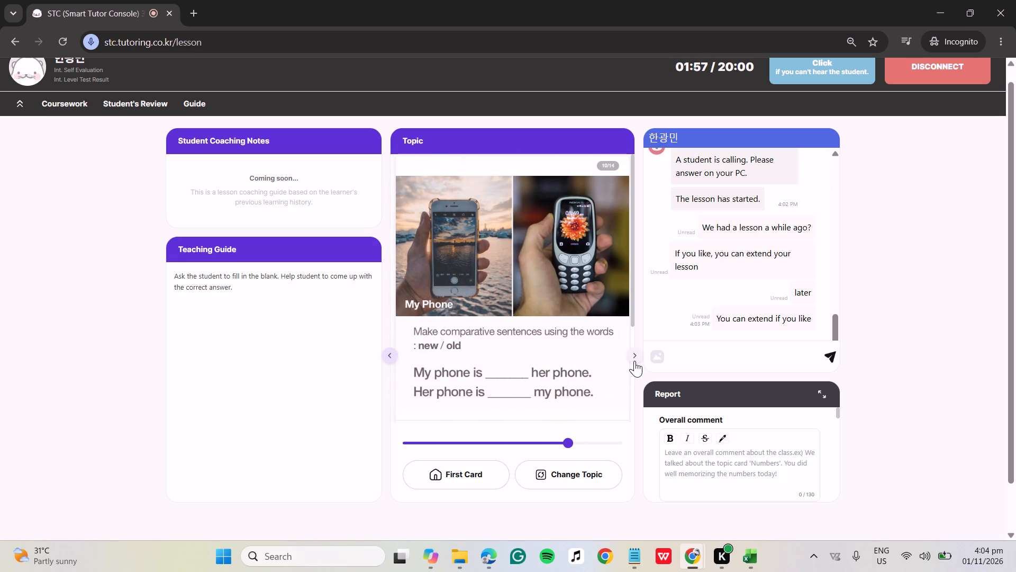
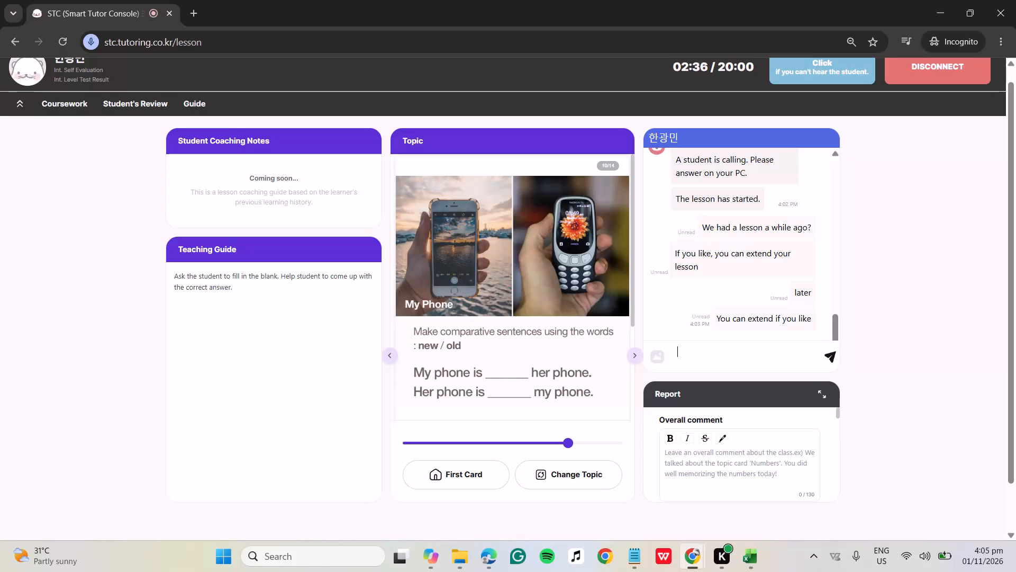
Send the student the chat message "newer".
type("nw")
key("BackSpace")
type("ewer")
key("Return")
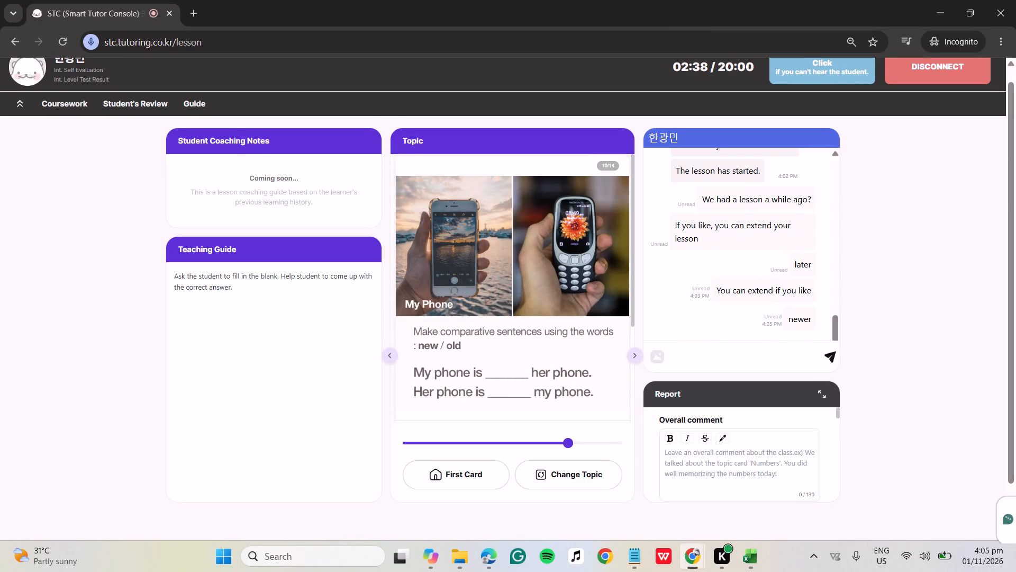
Send the student the chat message "My phone is newer than her phone.".
type("My phone is new")
type("er")
key("space")
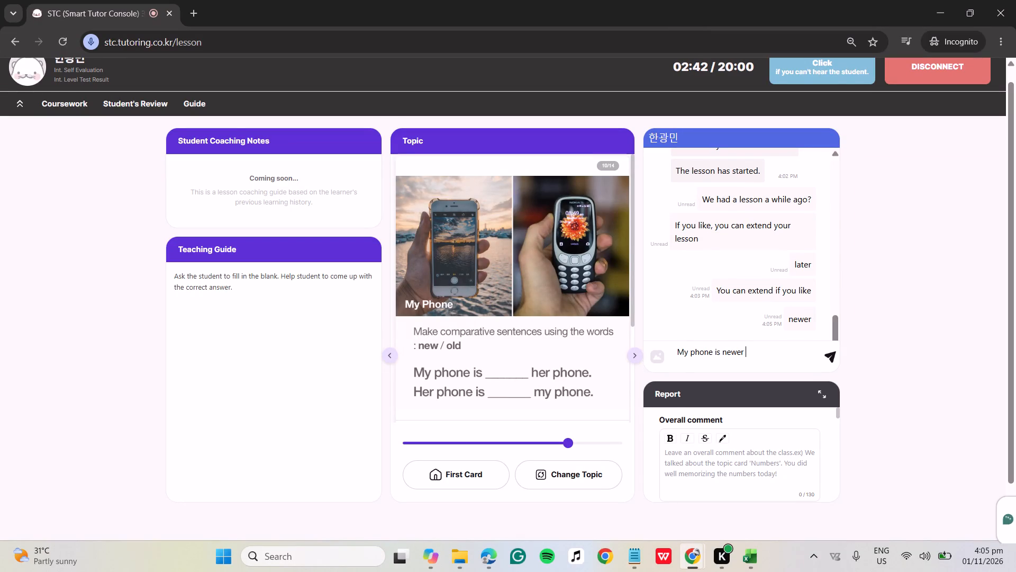
type("than her phone.")
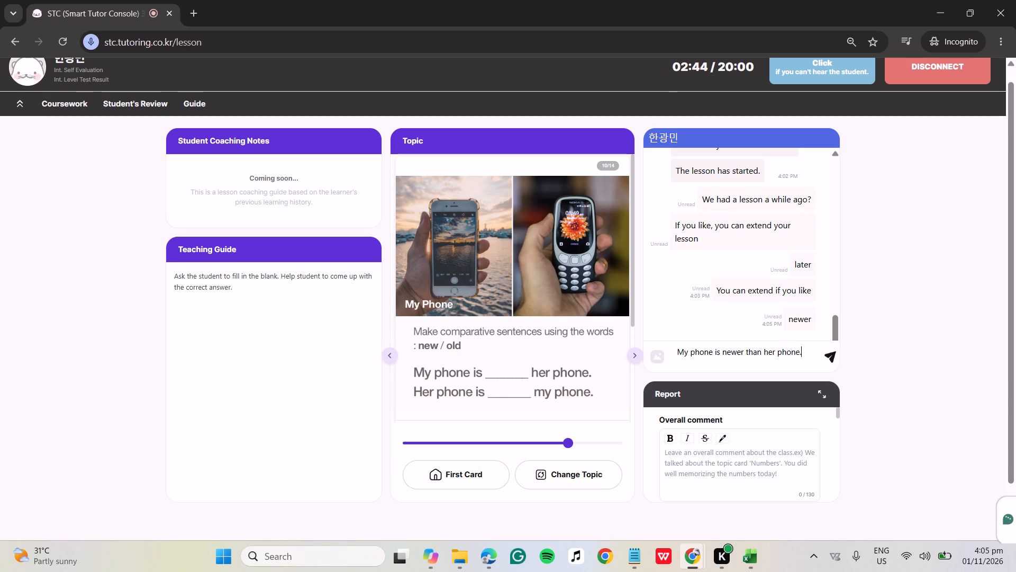
key("space")
key("Return")
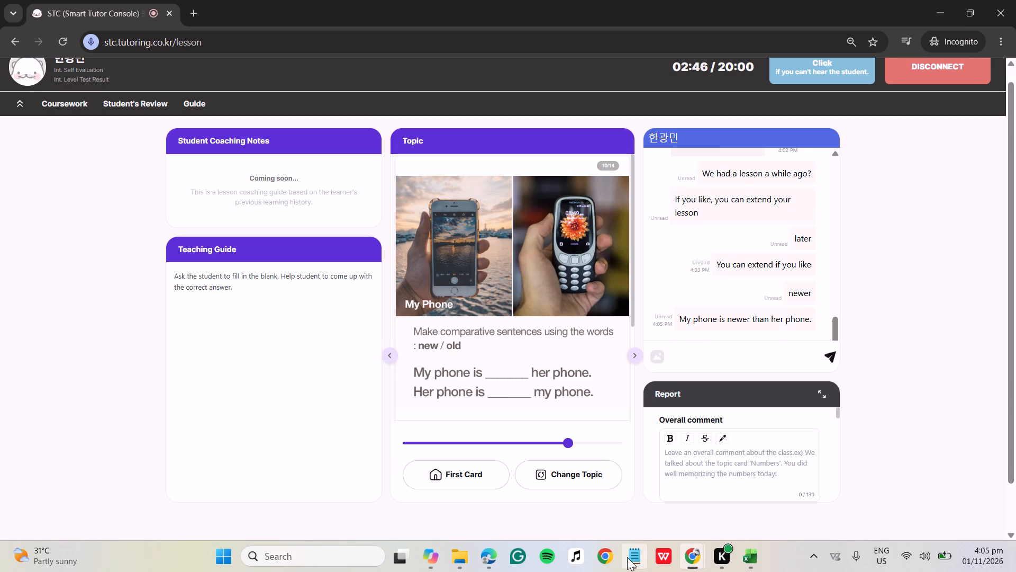
Switch to Notepad and replace the open note's text with the student's sentence "My phone is new that her phone.".
left_click(627, 557)
key("ctrl+a")
type("My phone i")
key("space")
key("BackSpace")
type("s new that her phone.")
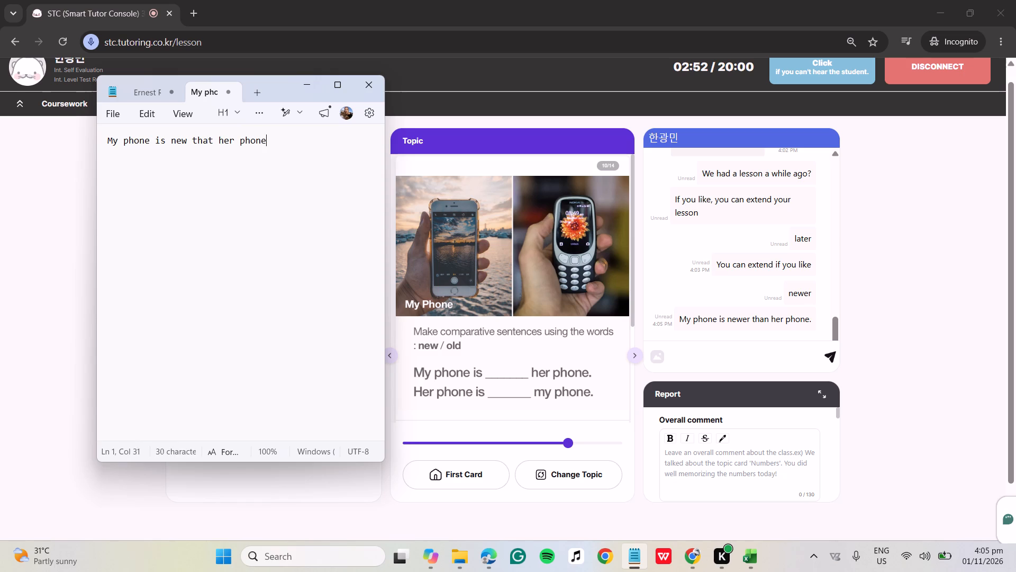
key("space")
key("Return")
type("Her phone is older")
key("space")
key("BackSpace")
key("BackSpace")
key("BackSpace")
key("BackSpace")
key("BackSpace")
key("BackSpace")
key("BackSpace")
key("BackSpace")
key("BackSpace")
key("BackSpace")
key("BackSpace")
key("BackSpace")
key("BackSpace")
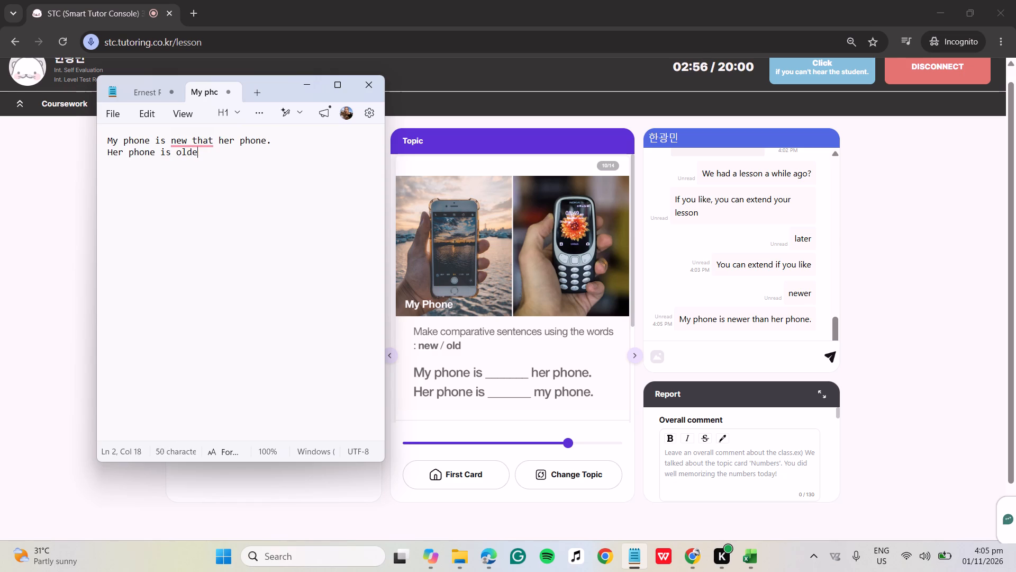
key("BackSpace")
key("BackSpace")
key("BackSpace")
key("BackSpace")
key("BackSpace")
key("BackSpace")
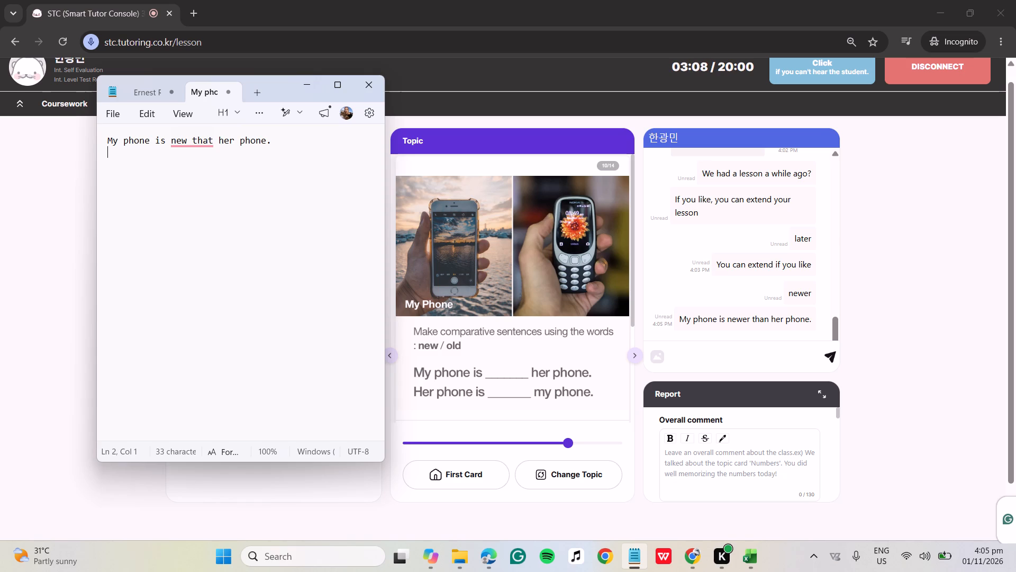
Return to the lesson in Chrome and advance the topic to the short/long train and bus comparison card.
left_click(636, 359)
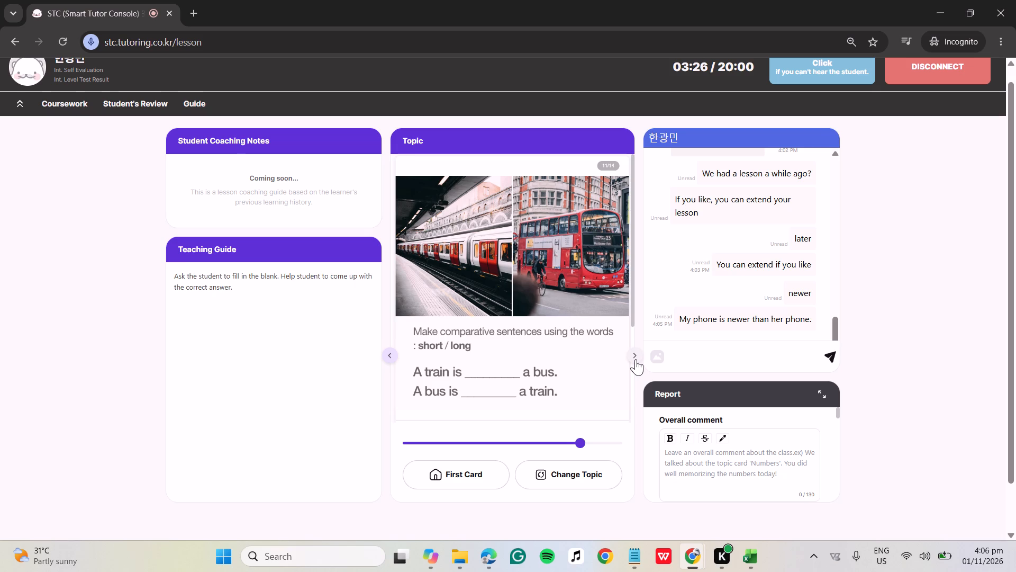
Send the student the chat message "A train is longer a bus.".
left_click(746, 353)
type("A train is")
key("space")
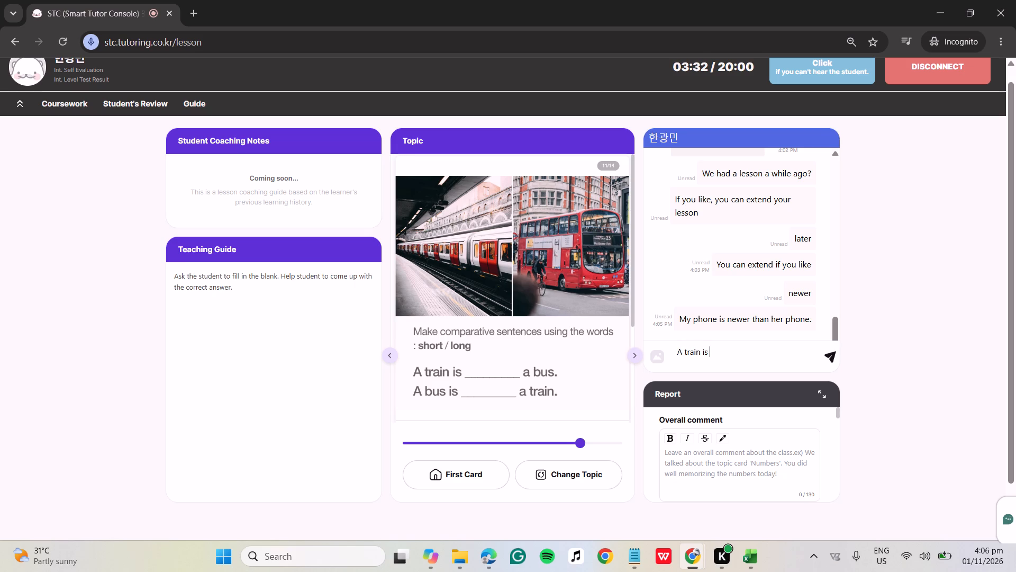
type("longer a bus.")
key("space")
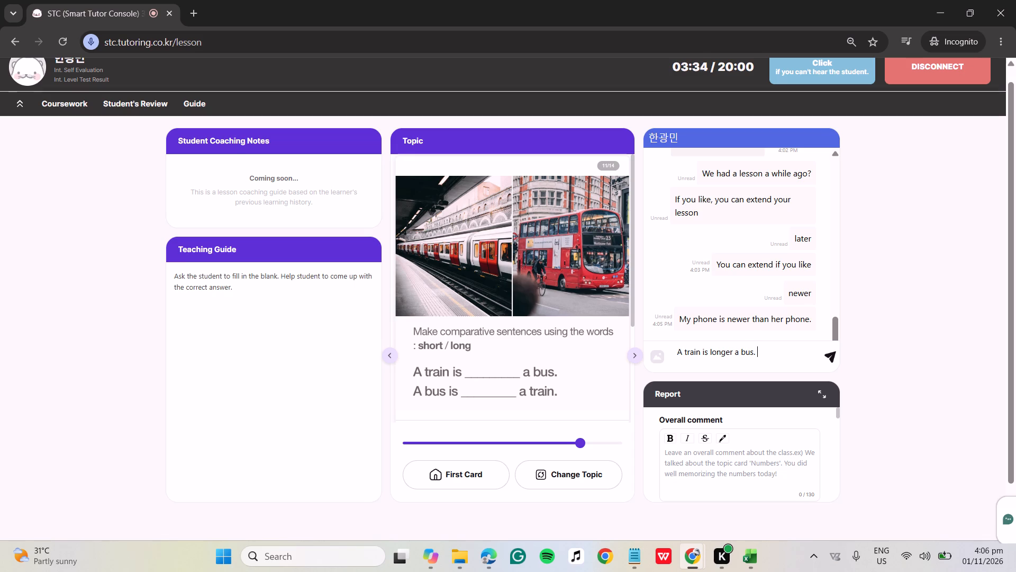
key("Return")
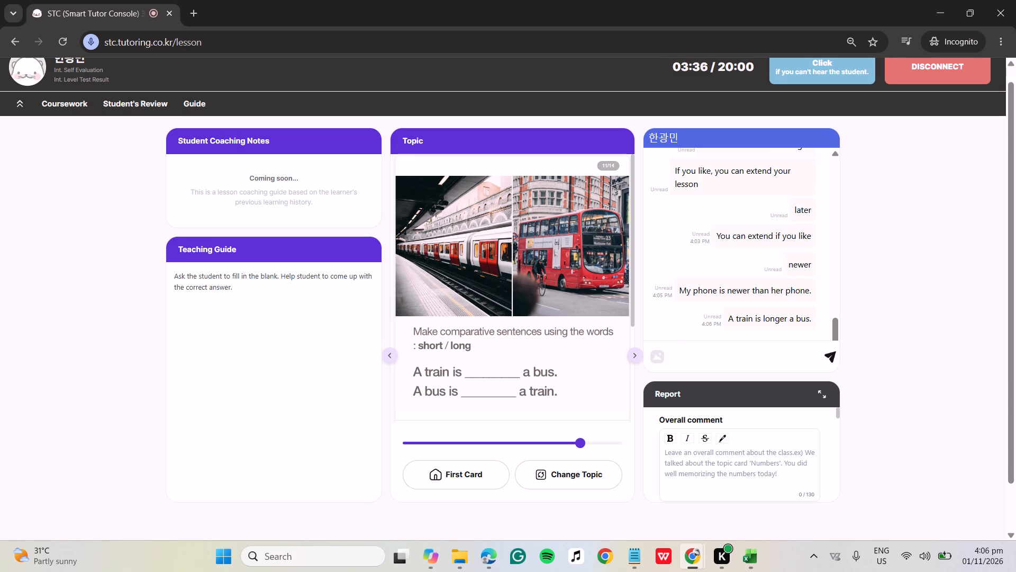
Write a chat message to the student about the second sentence on the card, starting with "A bus".
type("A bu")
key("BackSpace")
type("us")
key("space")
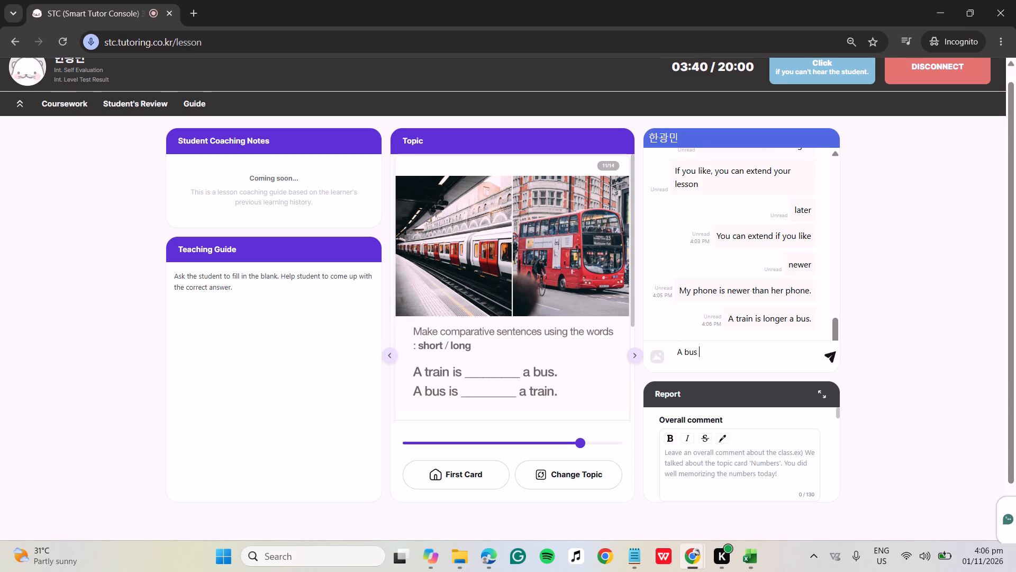
Complete and send the student the chat message "A bus is shorter than a train.".
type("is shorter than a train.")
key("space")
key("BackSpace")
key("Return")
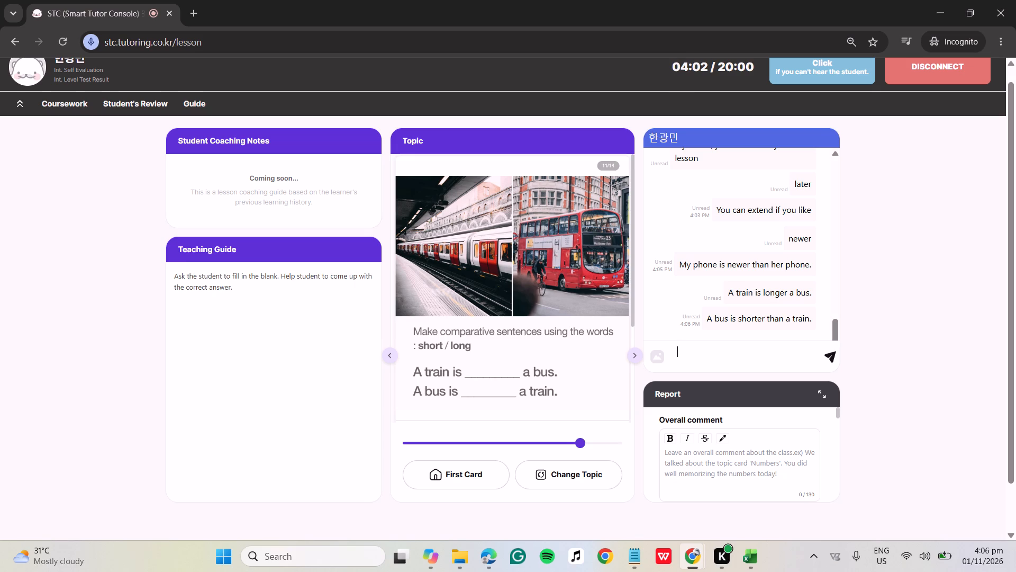
Switch to the other Chrome window and bring up the Feedback sheet of the Students' Notes spreadsheet.
left_click(669, 493)
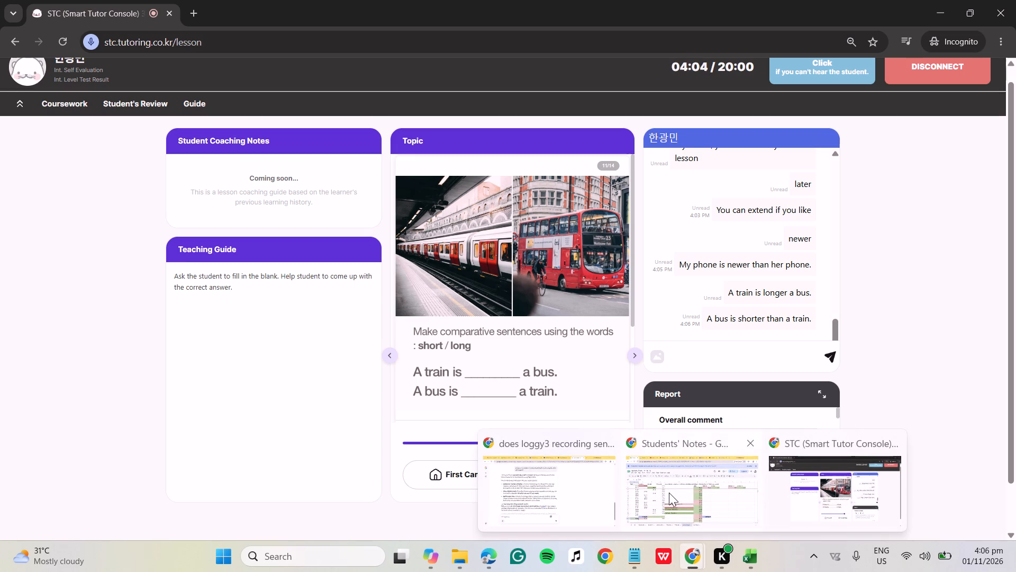
left_click(532, 487)
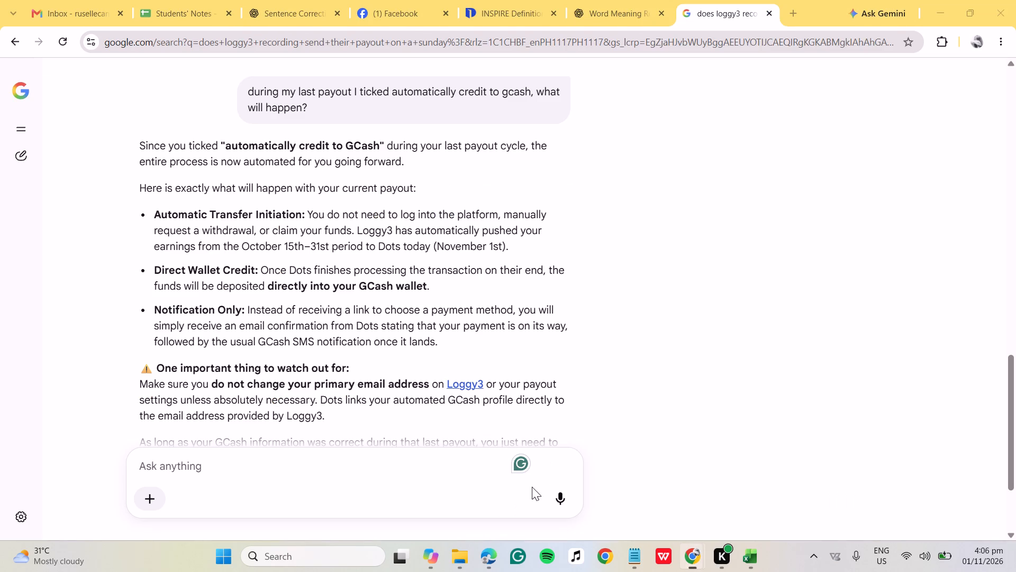
left_click(154, 0)
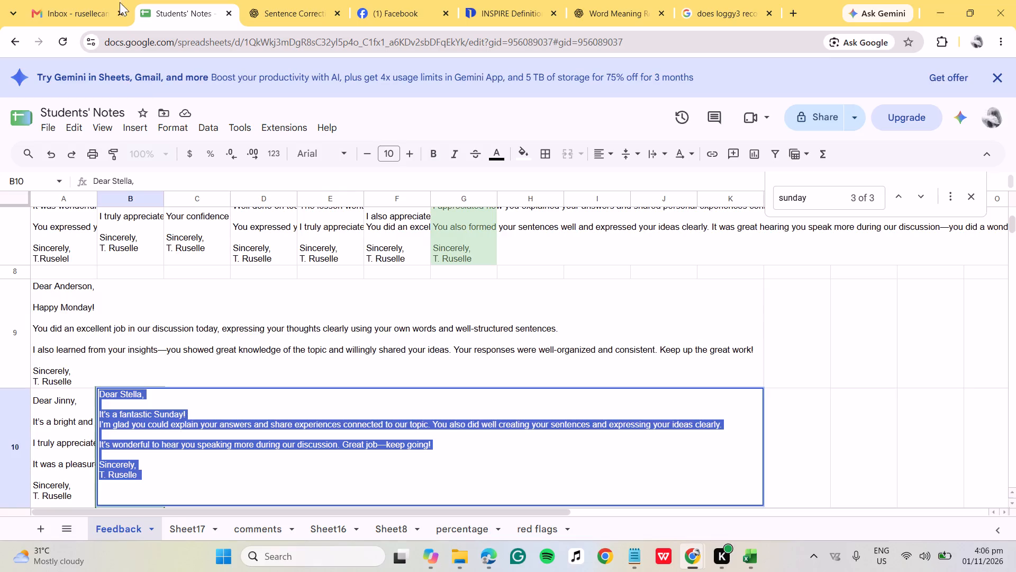
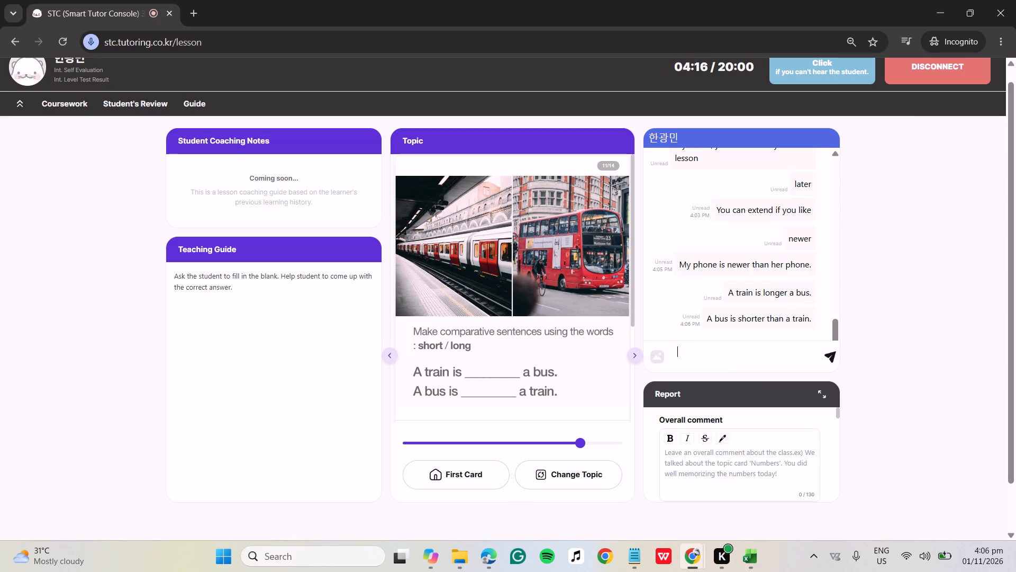
Open the lesson report in place of the chat and paste the prepared "It's a fantastic Sunday!" feedback into the overall comment.
left_click(726, 353)
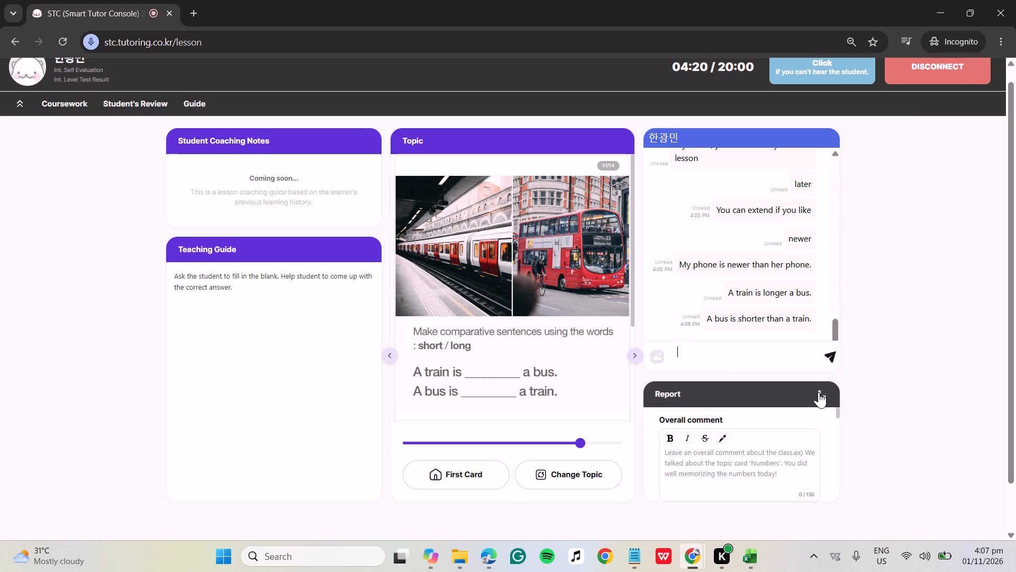
left_click(824, 395)
left_click(741, 350)
key("ctrl+v")
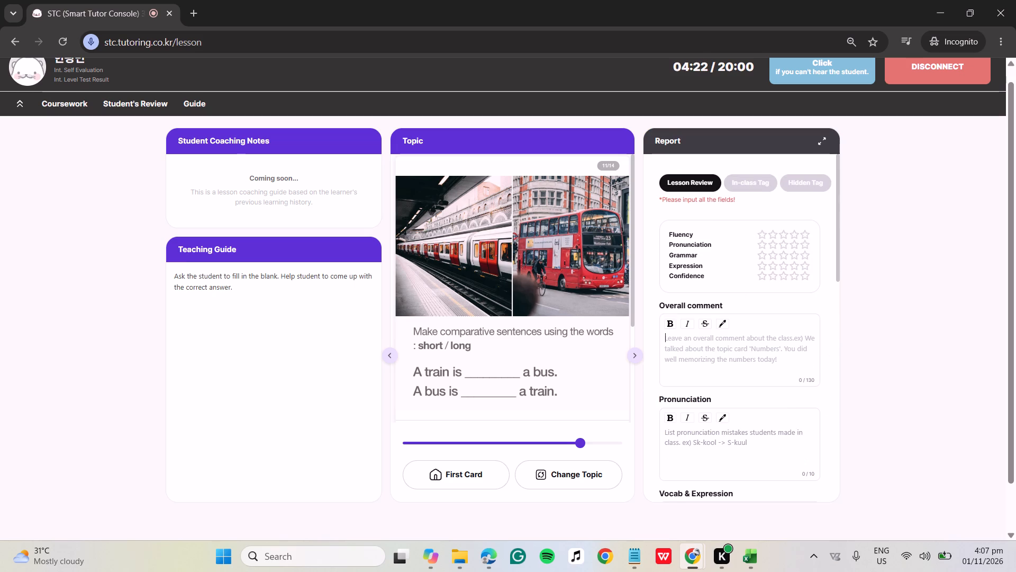
left_click(700, 349)
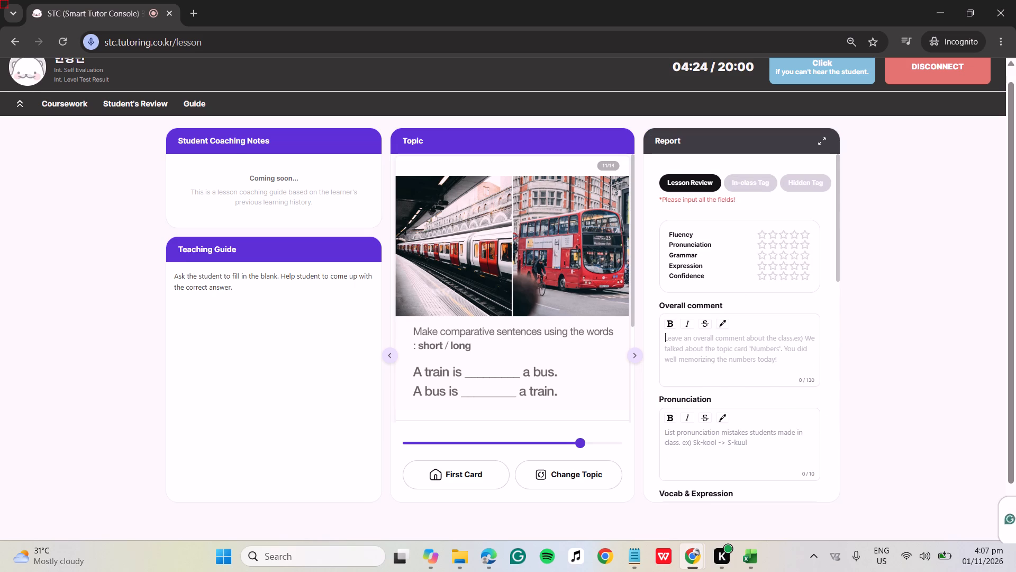
key("ctrl+v")
Remove the old student name after "Dear" in the overall comment's greeting.
left_click(713, 341)
key("BackSpace")
key("BackSpace")
key("BackSpace")
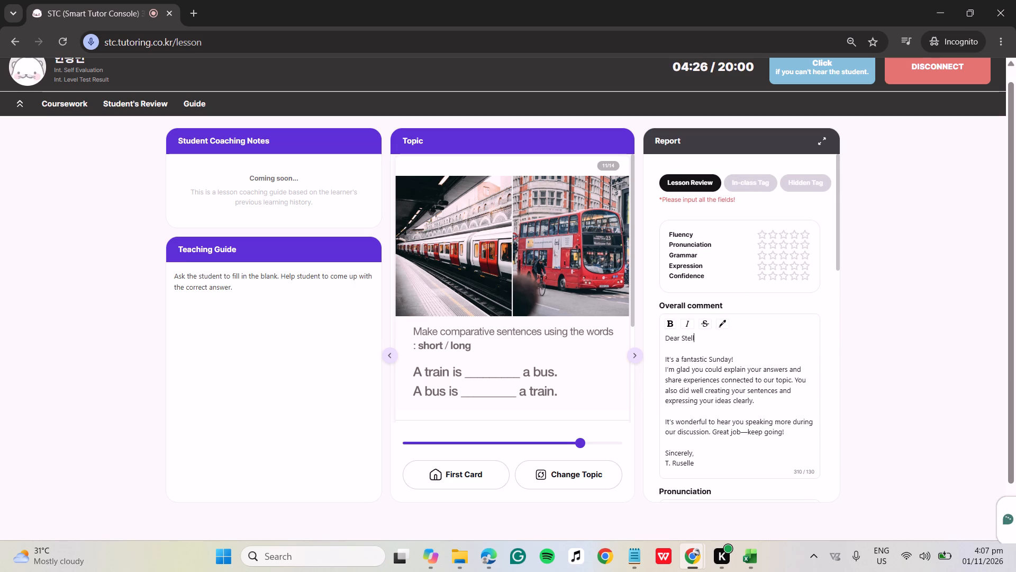
Replace the name in the overall comment's greeting with the current student's first name, followed by a comma.
key("BackSpace")
key("BackSpace")
key("BackSpace")
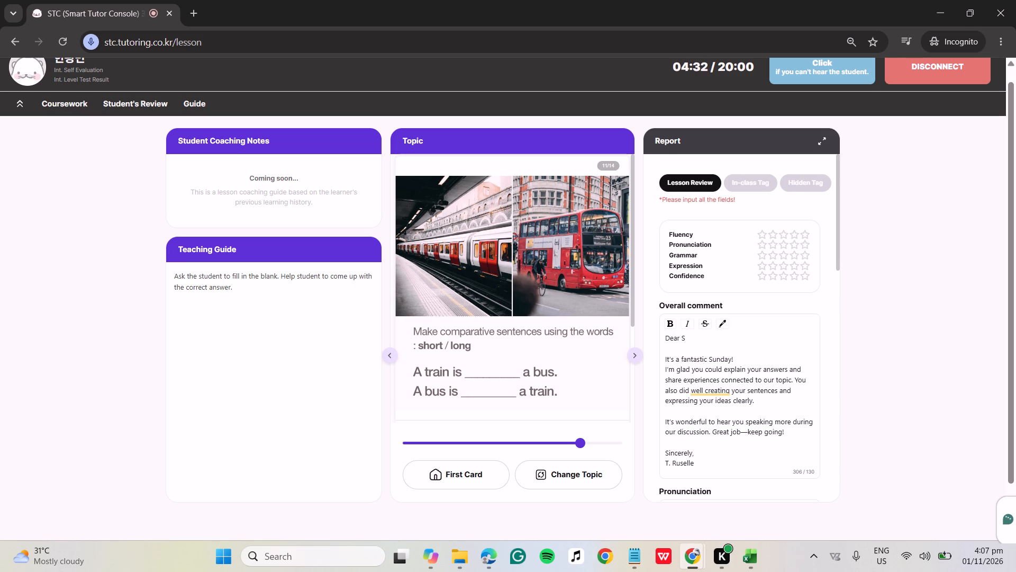
key("BackSpace")
type("Gwangmin,")
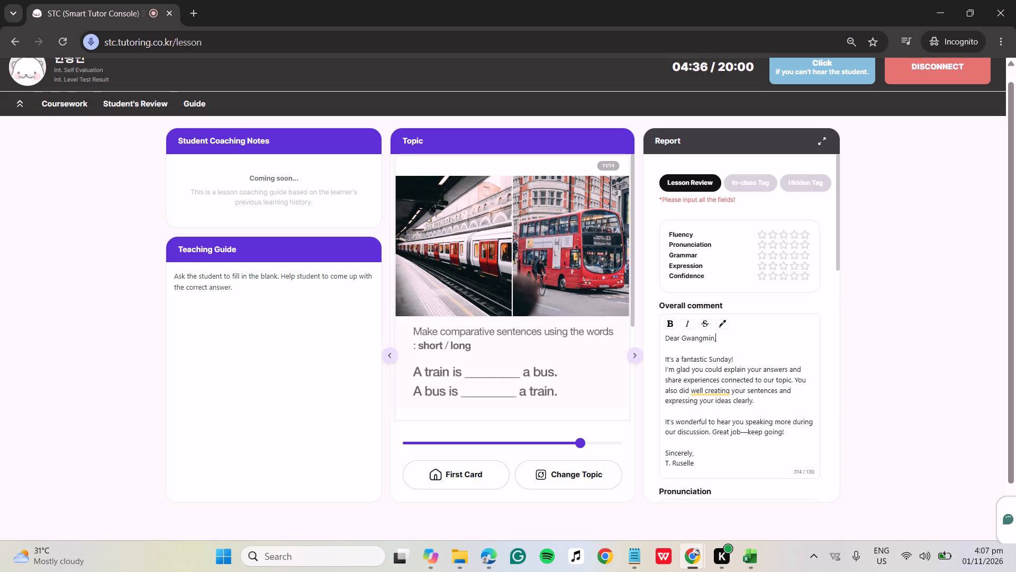
Format the entire overall comment in bold and italic.
key("ctrl+a")
key("ctrl+b")
key("ctrl+i")
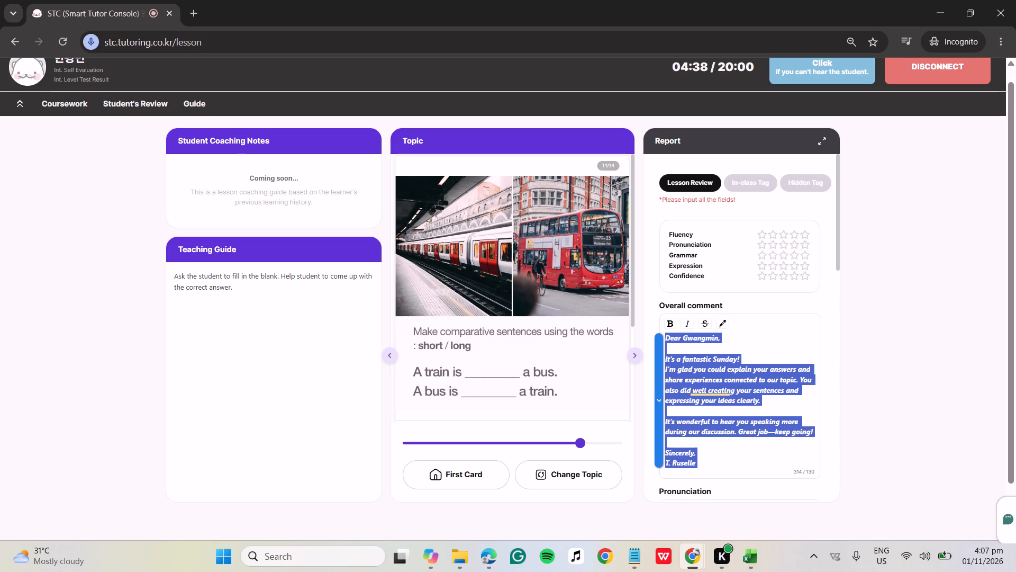
Advance the topic to the "expensive" card comparing the two displays of apples.
left_click(636, 350)
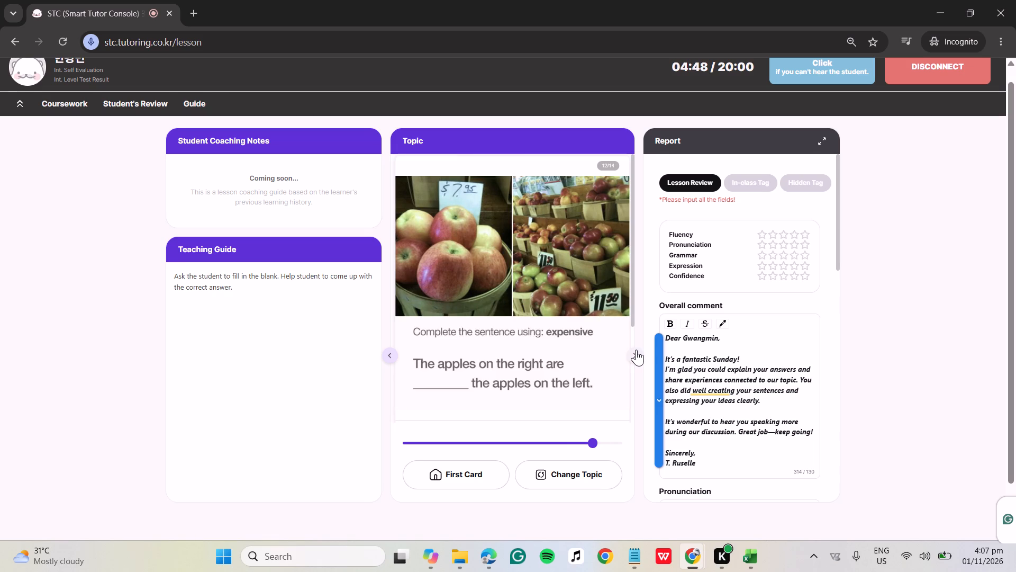
Colour the entire overall comment text green.
left_click(748, 353)
key("ctrl+a")
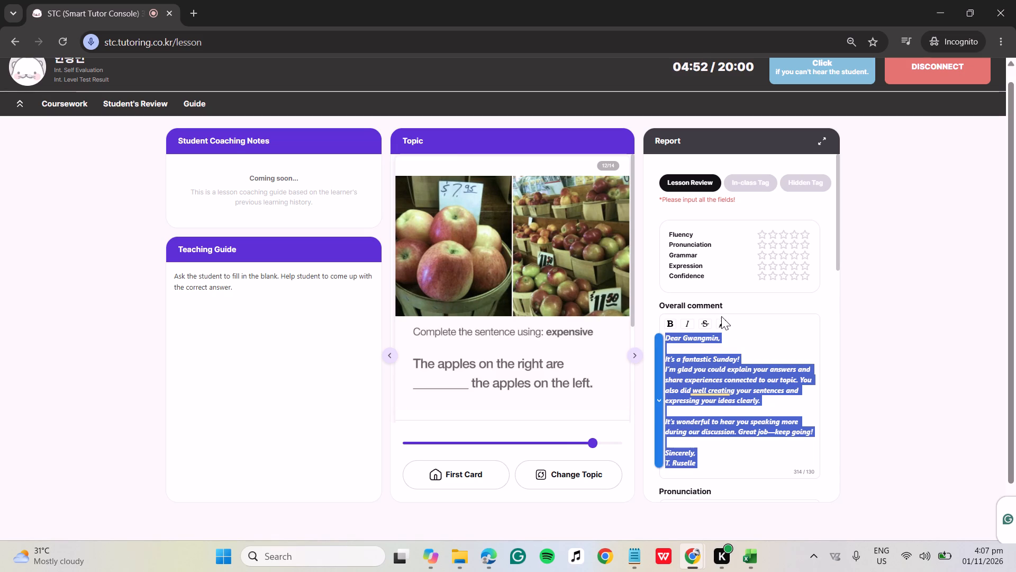
left_click(724, 323)
left_click(739, 384)
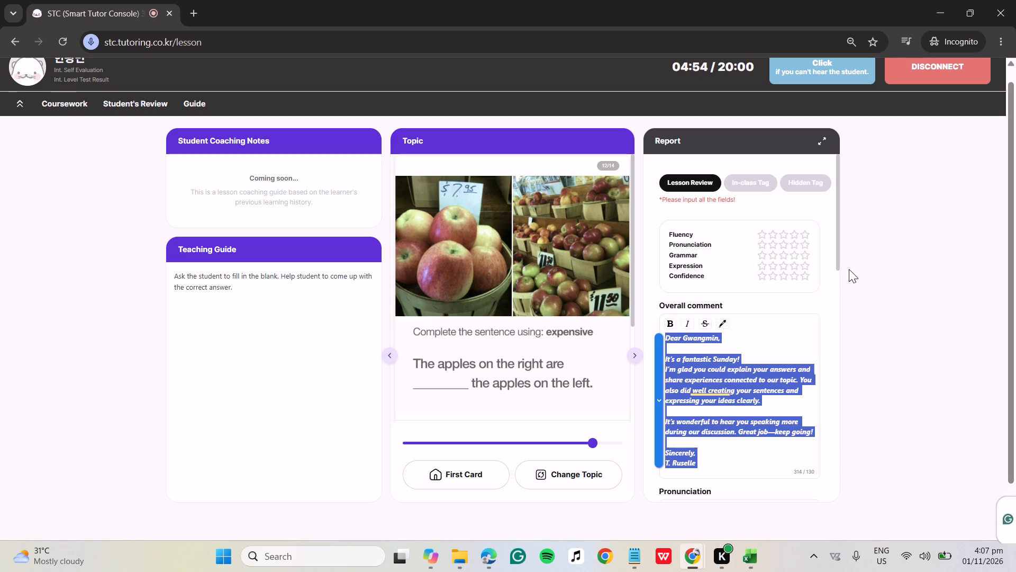
Rate the student 4 stars for Fluency, Pronunciation and Expression, 3 for Grammar and 5 for Confidence.
left_click_drag(796, 234, 796, 245)
left_click(796, 245)
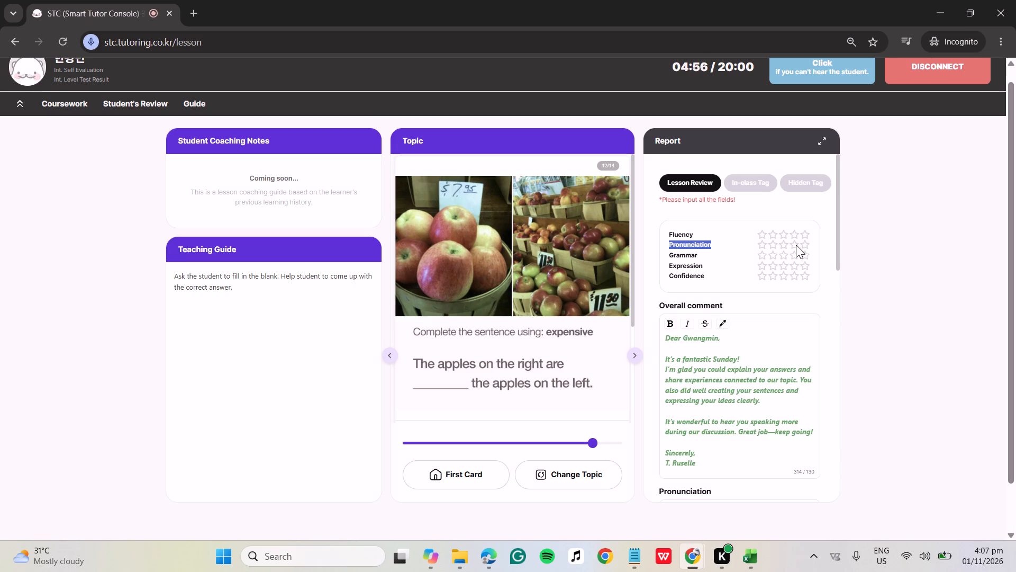
left_click(793, 236)
left_click(784, 257)
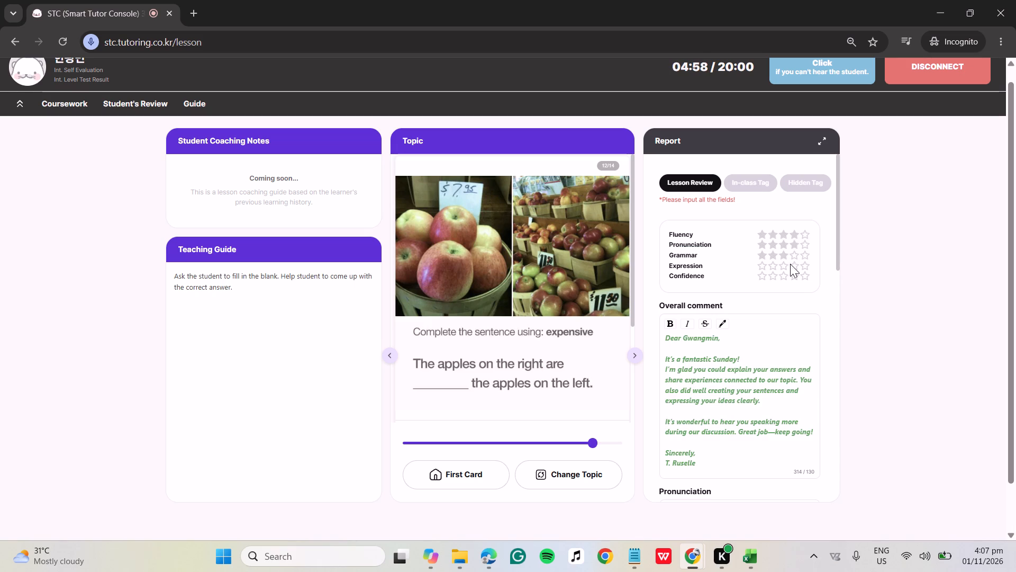
left_click(795, 266)
left_click(804, 274)
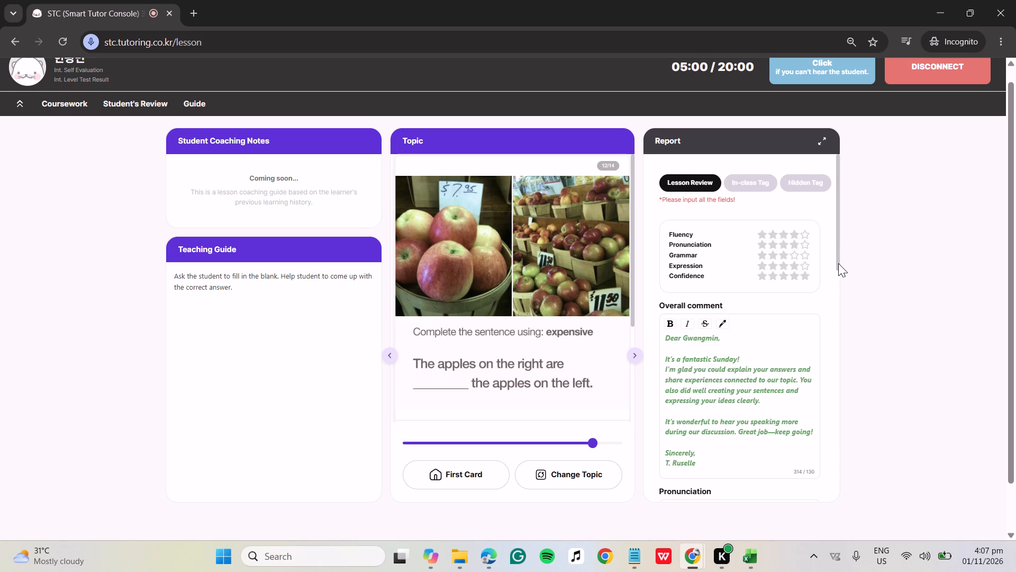
Under "Student did well!", add the pronunciation strength "clear pronunciation".
left_click_drag(838, 263, 836, 432)
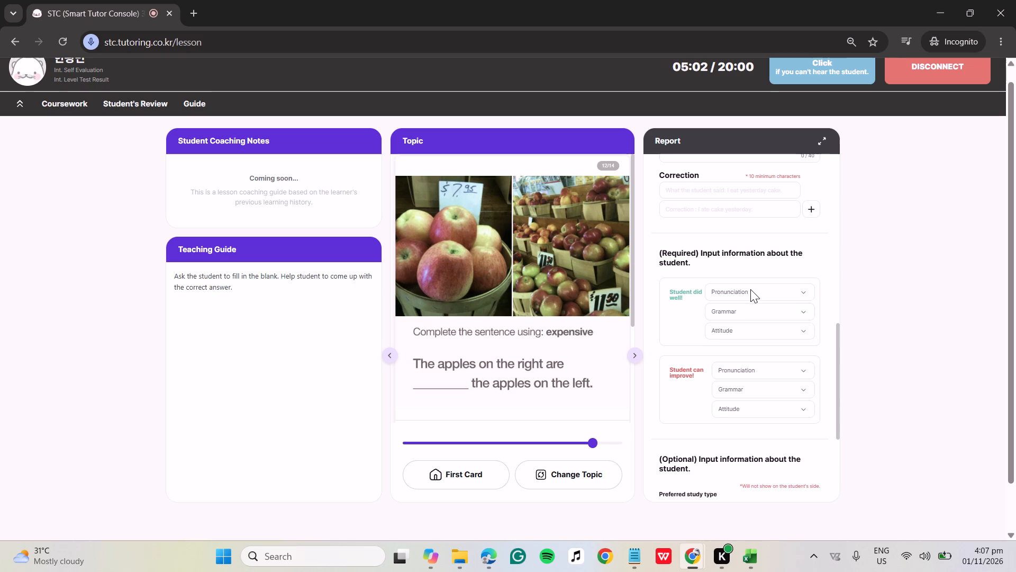
left_click(750, 289)
left_click(721, 451)
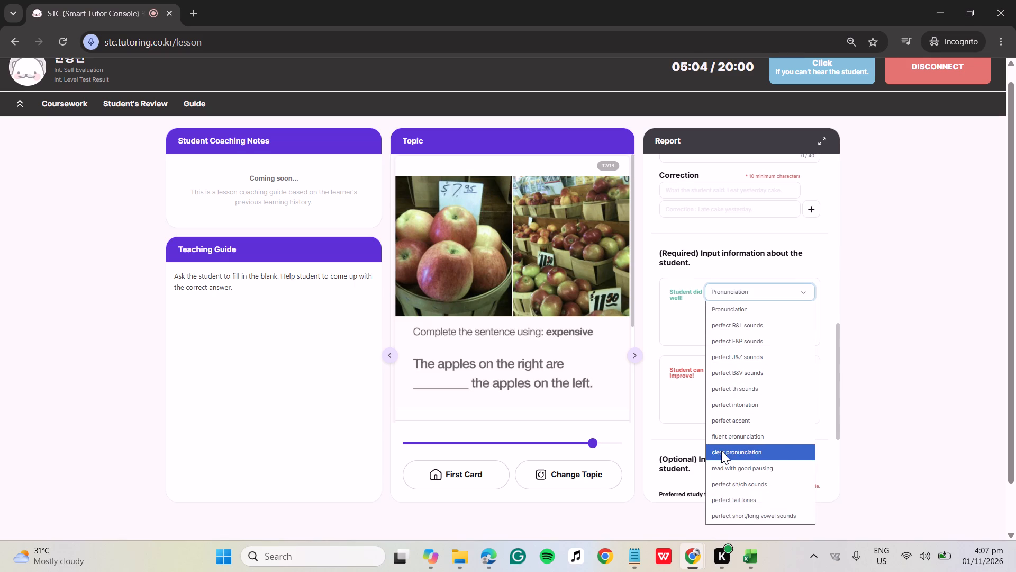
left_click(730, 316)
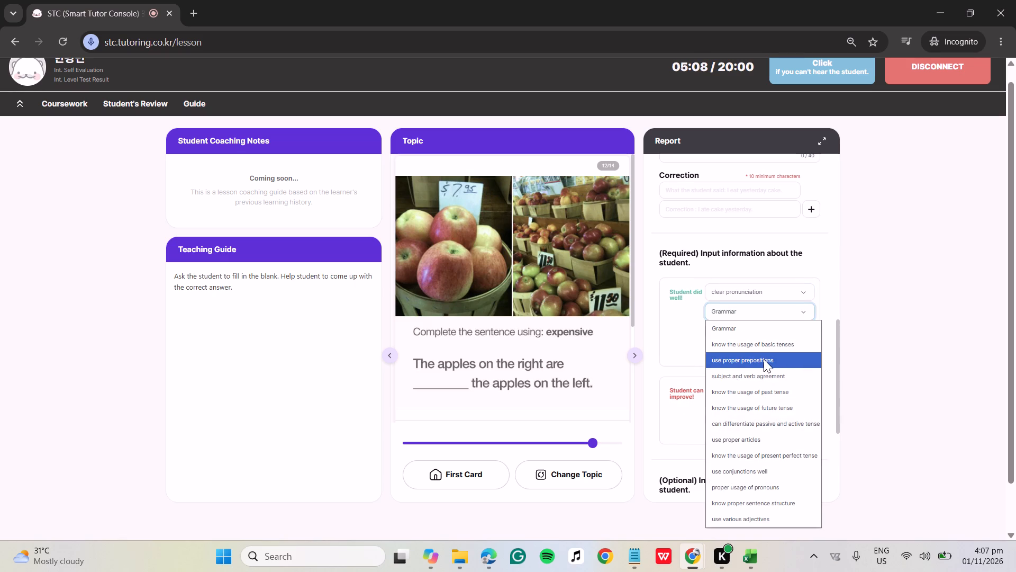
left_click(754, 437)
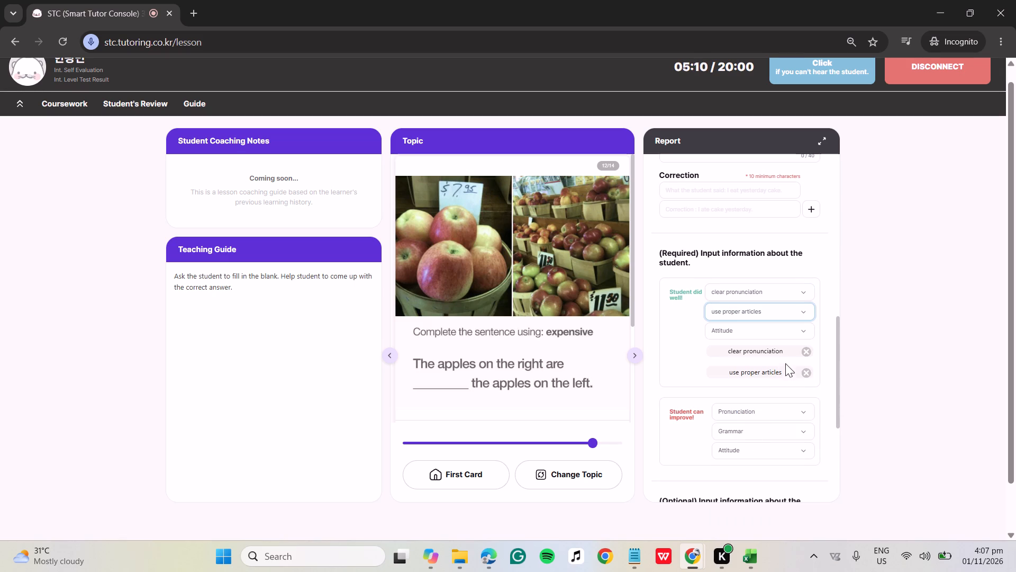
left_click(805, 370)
Under "Student did well!", add the grammar strength "use conjunctions well".
left_click(757, 309)
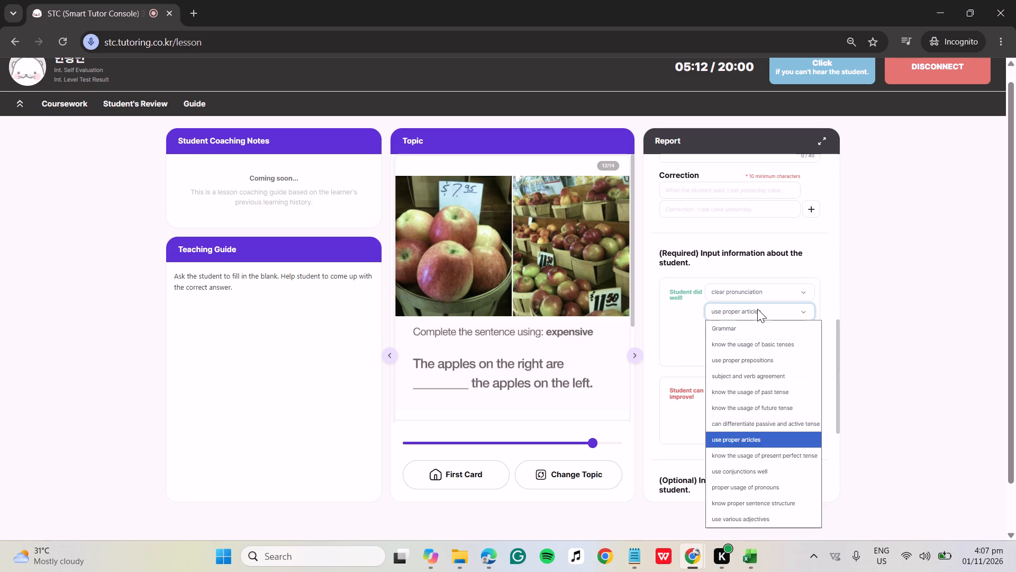
left_click(750, 468)
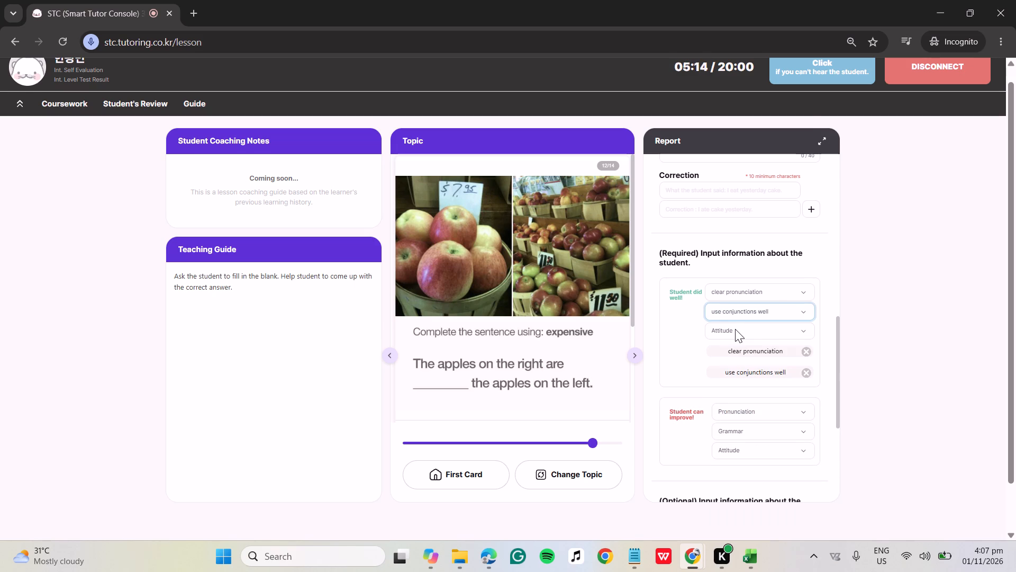
Add the attitude strengths "answer all the questions", "fast-learner", "progressive" and "actively share experiences" under "Student did well!".
left_click(735, 328)
left_click(780, 260)
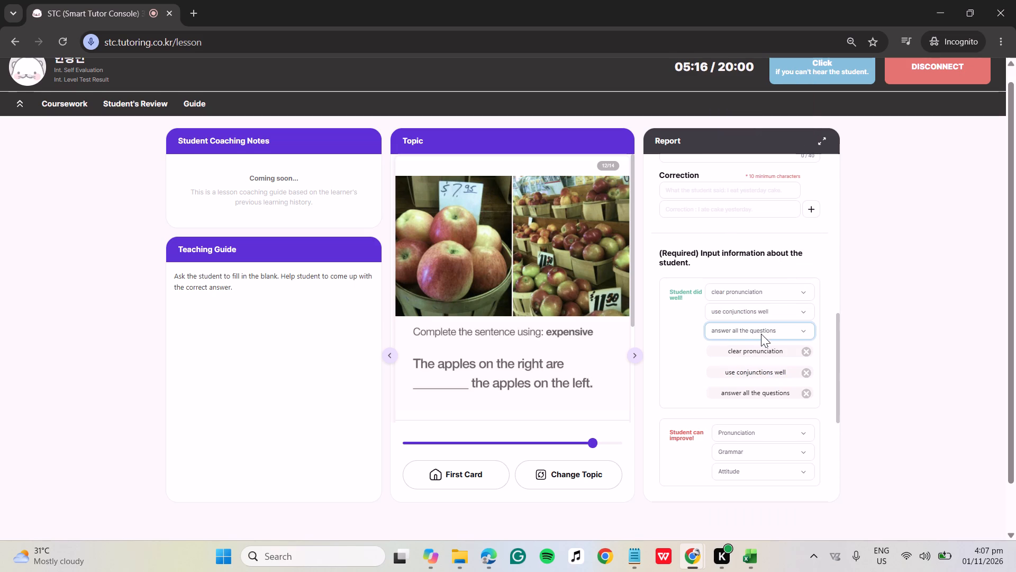
left_click(761, 338)
left_click(747, 319)
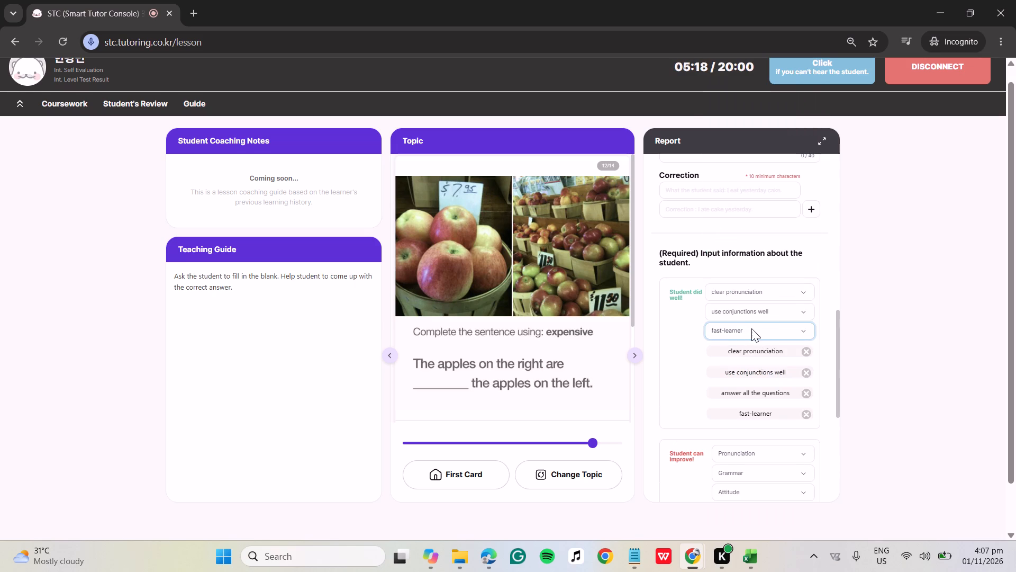
left_click(751, 328)
left_click(750, 240)
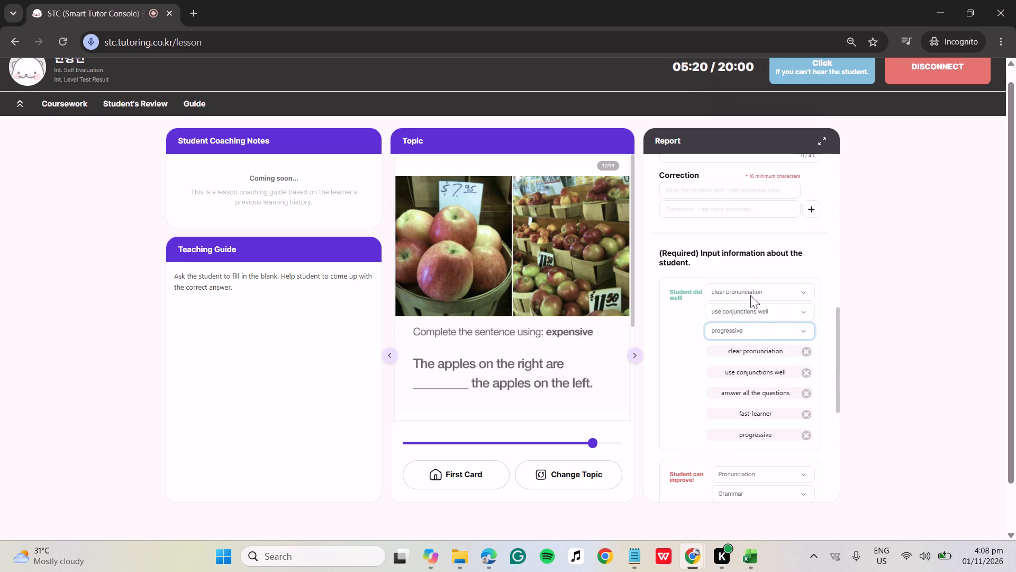
left_click_drag(756, 330, 784, 156)
left_click(751, 110)
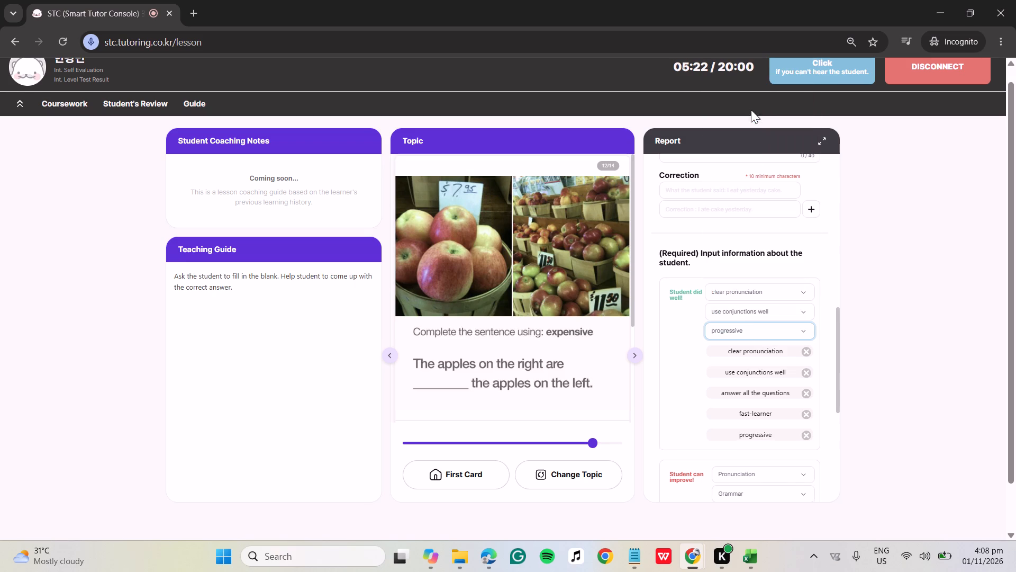
left_click(780, 332)
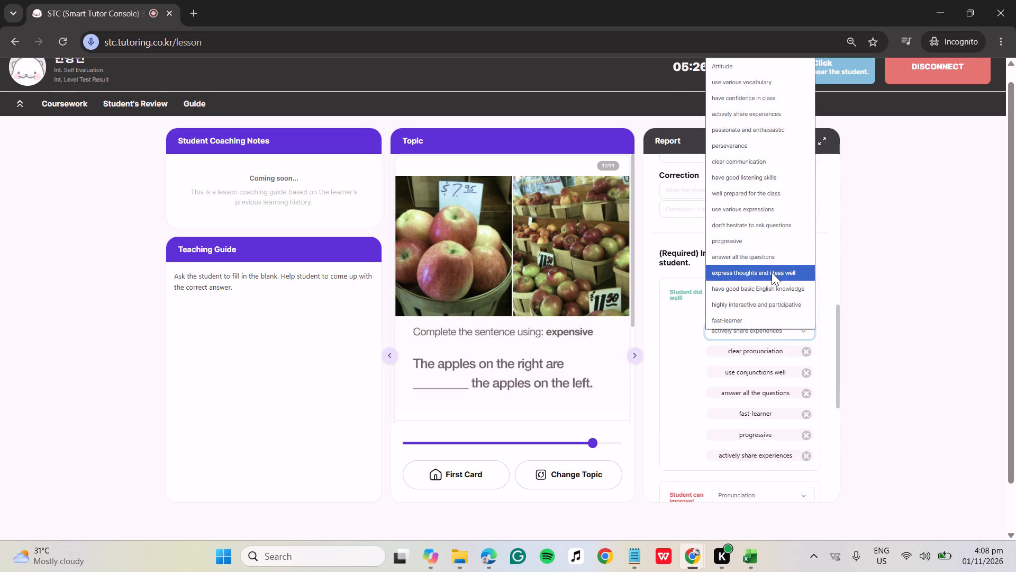
left_click(767, 254)
Under "Student can improve!", add the grammar item "need improvement in using prepositions".
left_click_drag(838, 380, 841, 430)
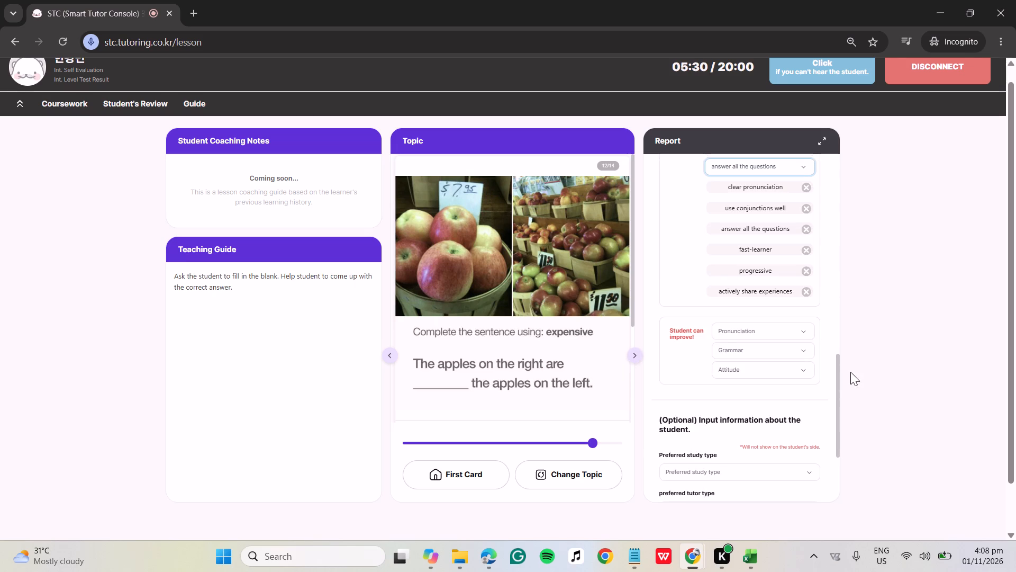
left_click(734, 343)
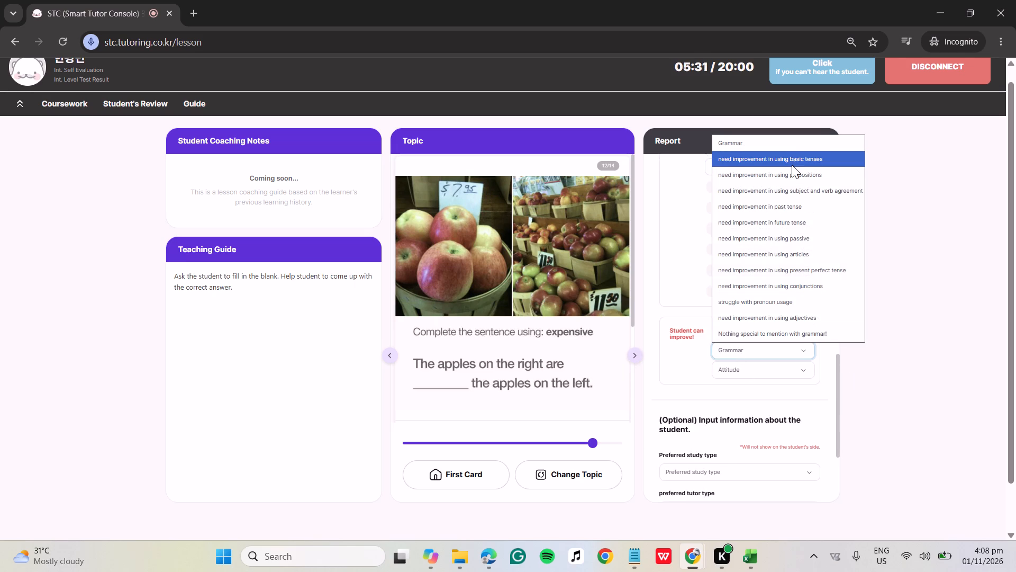
left_click(776, 173)
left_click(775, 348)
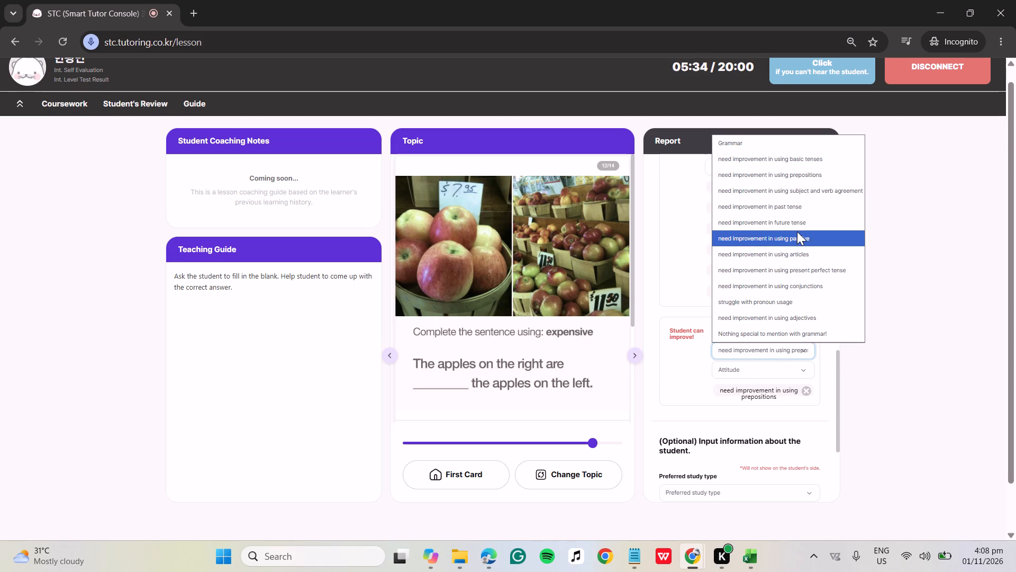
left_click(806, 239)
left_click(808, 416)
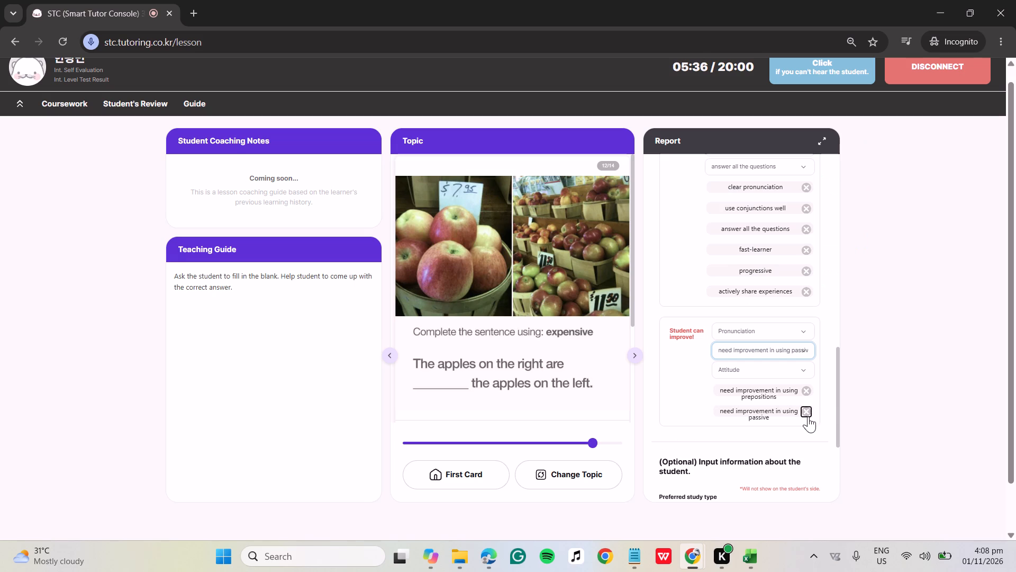
Add the grammar improvement items for using articles and for using subject and verb agreement under "Student can improve!".
left_click(786, 347)
left_click(805, 255)
left_click_drag(766, 368, 684, 369)
left_click_drag(684, 369, 731, 356)
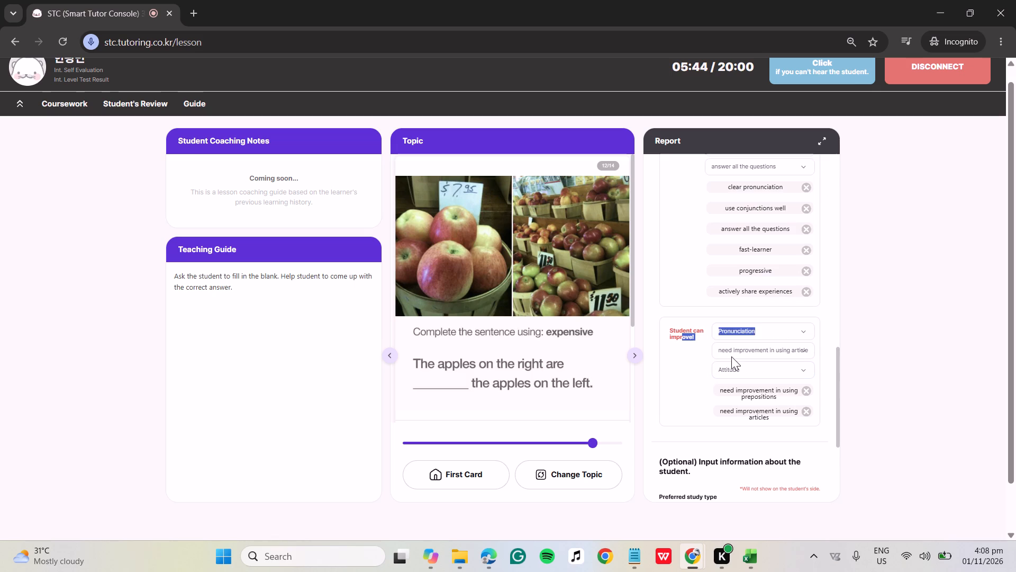
left_click(731, 356)
left_click(827, 194)
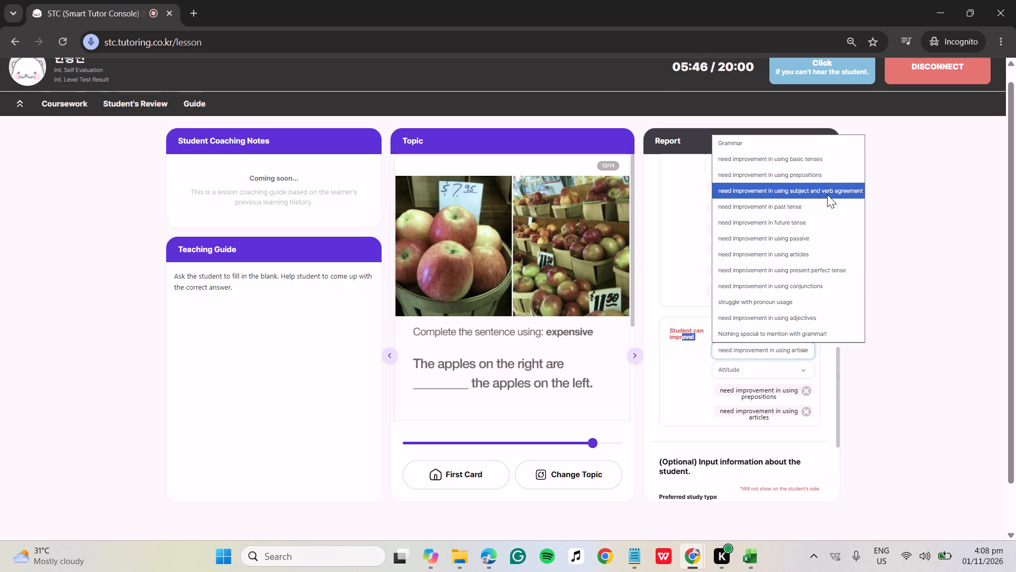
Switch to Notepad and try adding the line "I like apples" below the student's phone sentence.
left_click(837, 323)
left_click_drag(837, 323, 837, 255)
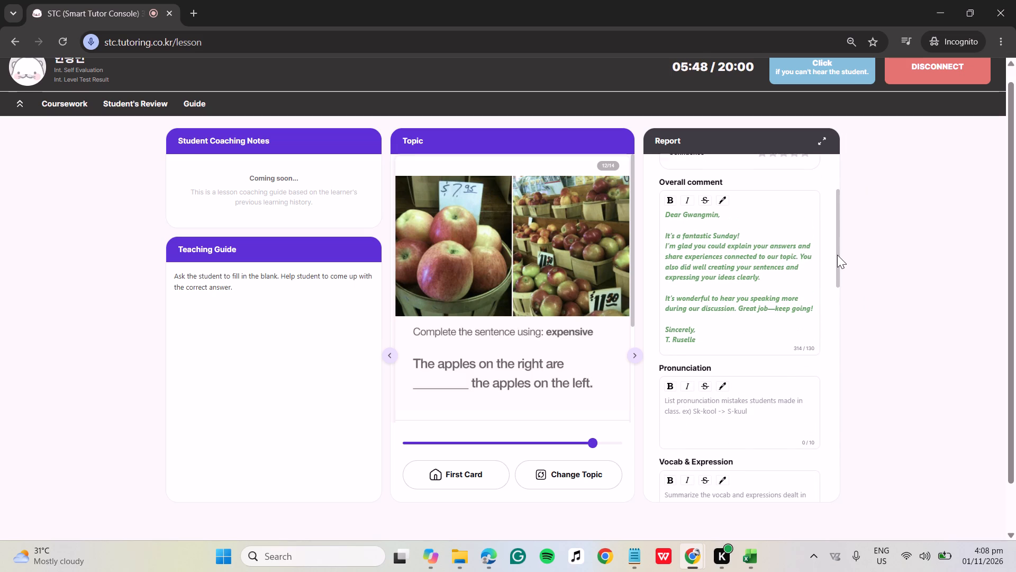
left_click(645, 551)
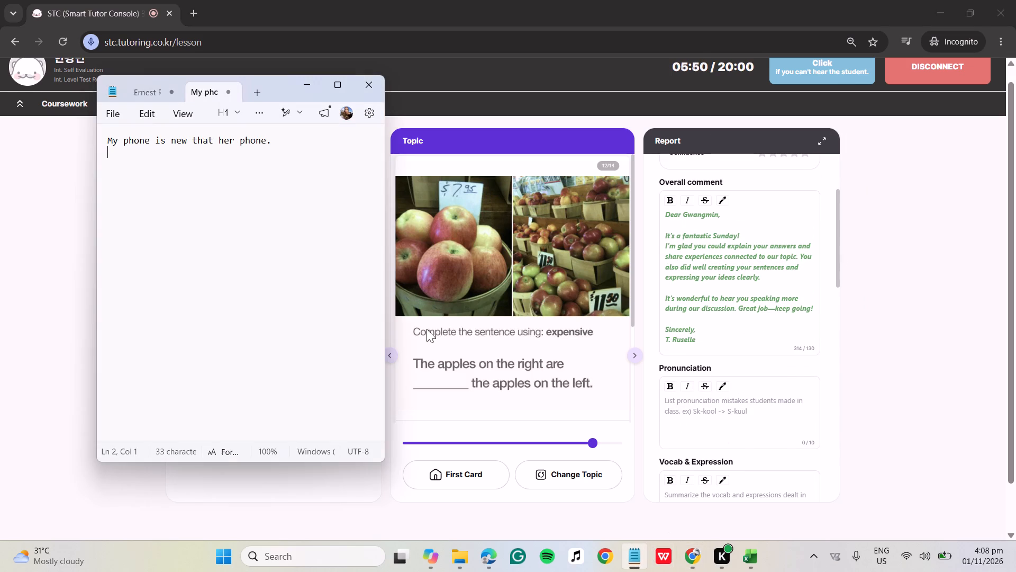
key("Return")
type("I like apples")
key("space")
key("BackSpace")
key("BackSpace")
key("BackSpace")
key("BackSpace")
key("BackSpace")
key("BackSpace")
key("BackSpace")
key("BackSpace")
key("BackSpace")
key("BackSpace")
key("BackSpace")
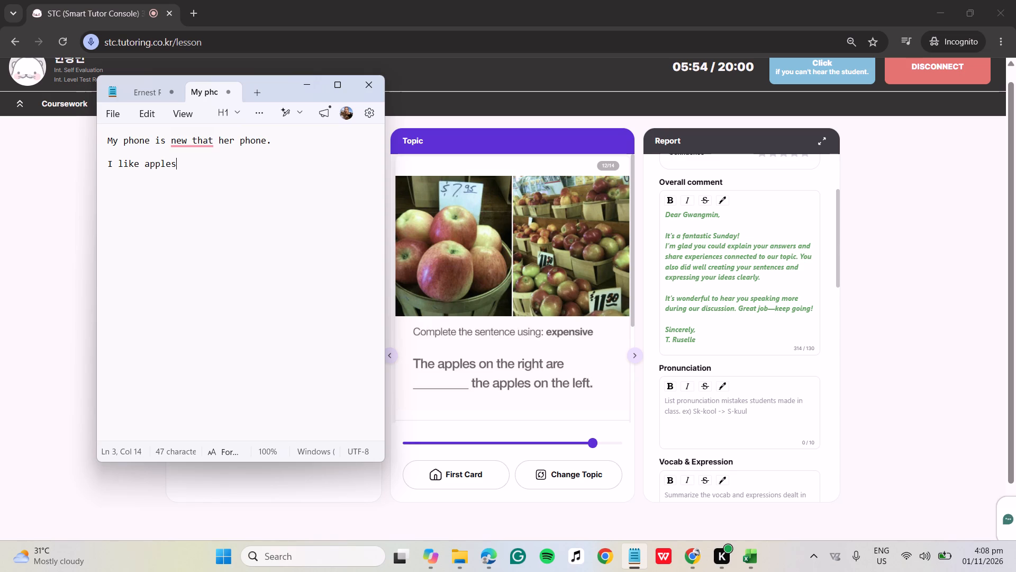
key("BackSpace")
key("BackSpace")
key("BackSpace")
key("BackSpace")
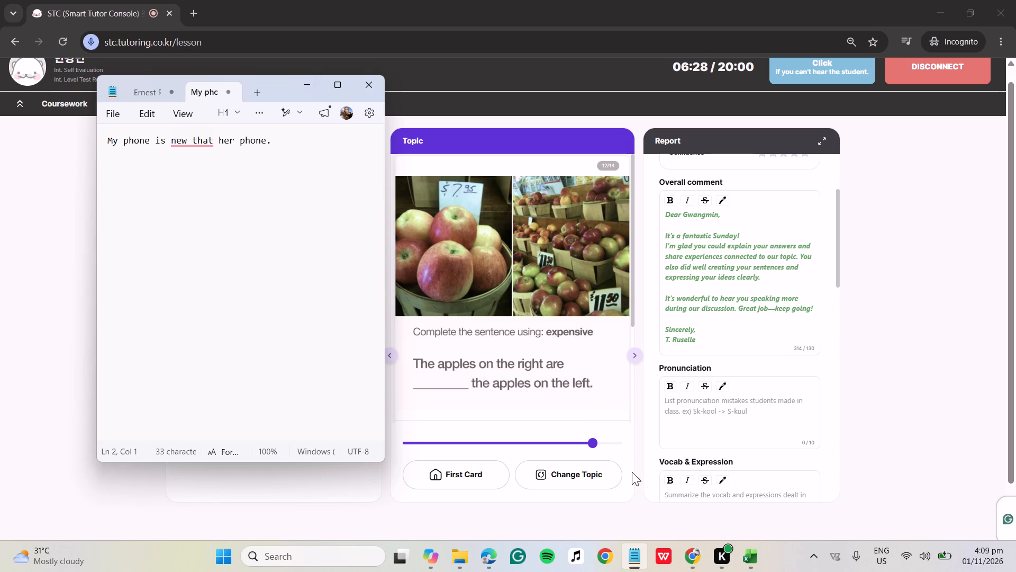
Return to the lesson in Chrome and advance the topic to the weak/careful card about glasses and plastic cups.
left_click(637, 350)
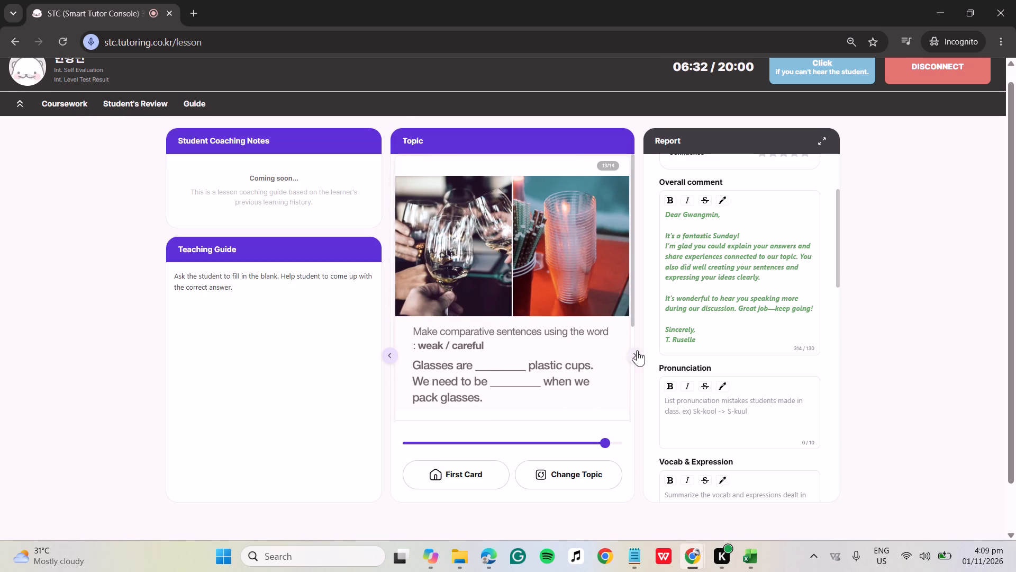
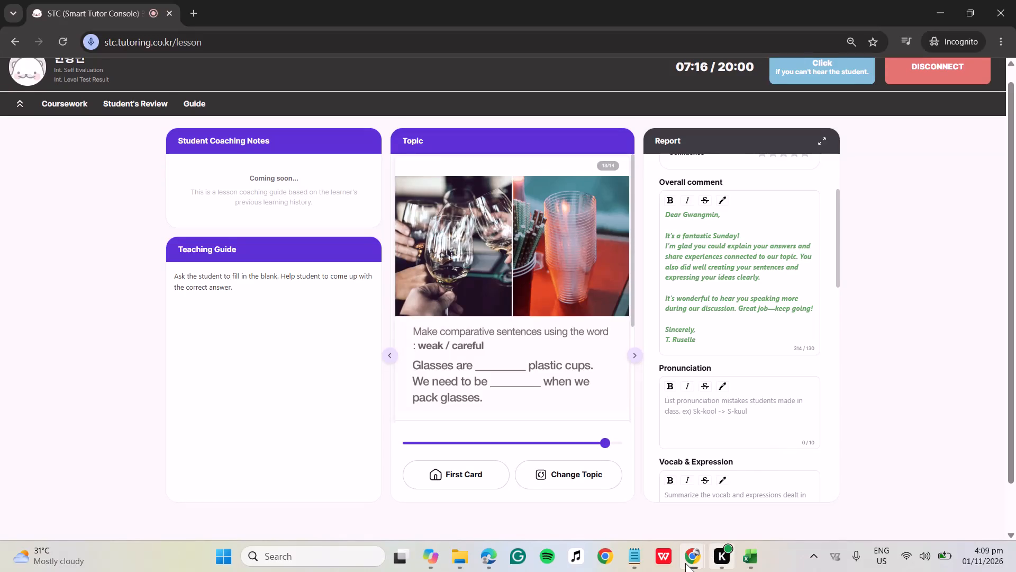
Switch to Notepad and note the student's sentence "Glasses are weak than plastic cups." below the phone sentence.
left_click(633, 557)
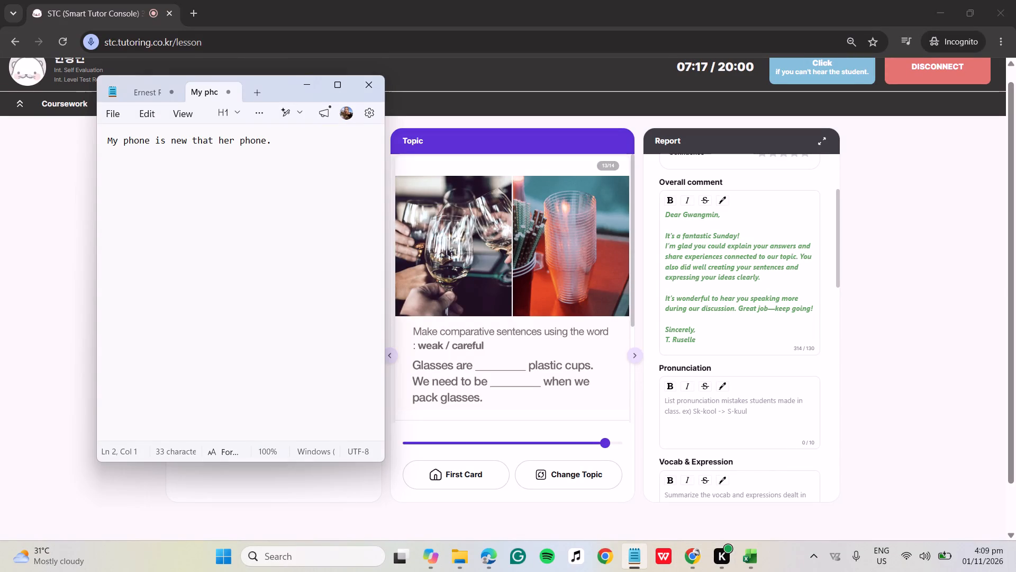
left_click(288, 137)
key("Return")
key("Return")
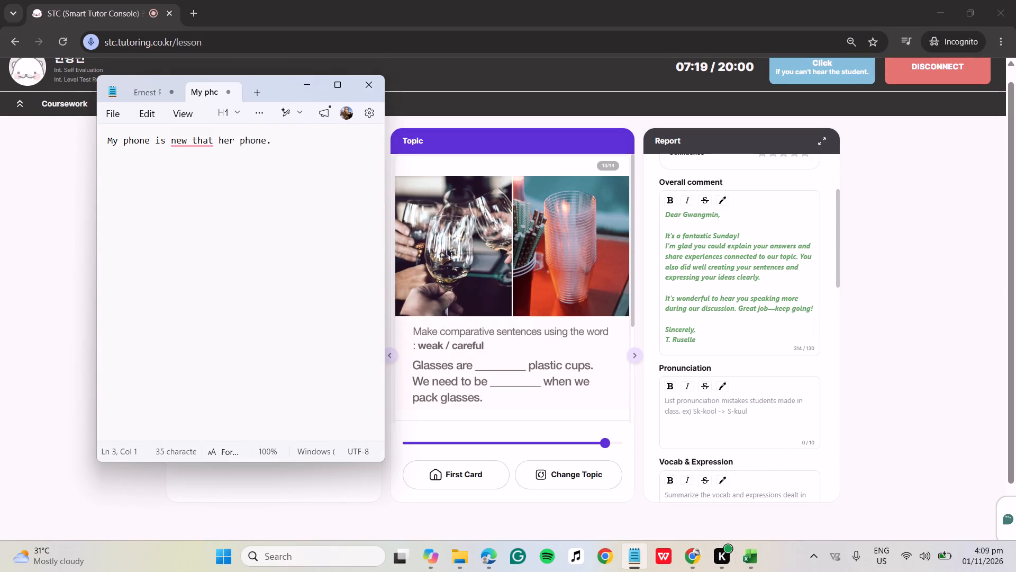
type("Glasses are weak than plastic cups.")
key("space")
key("Return")
key("Return")
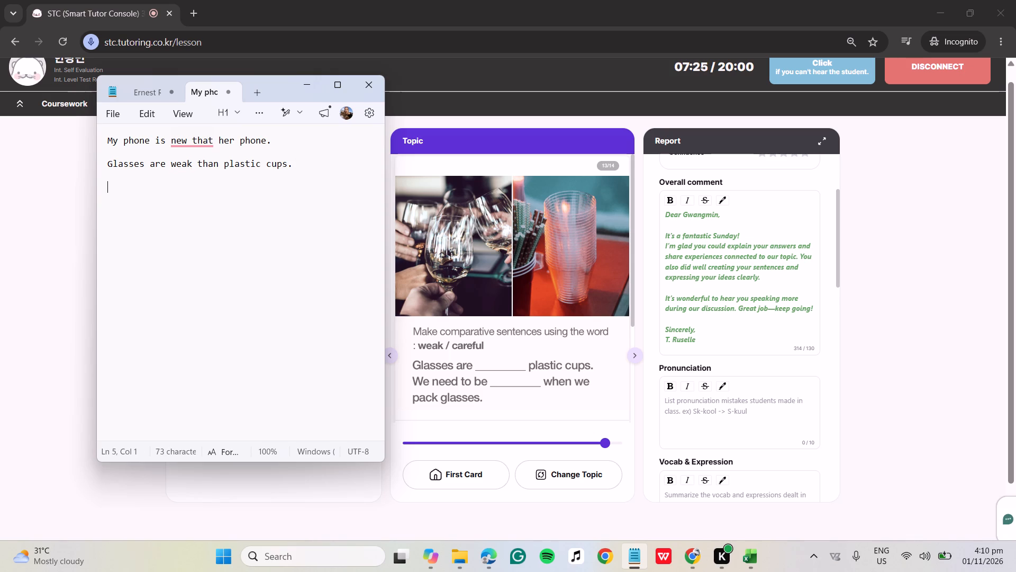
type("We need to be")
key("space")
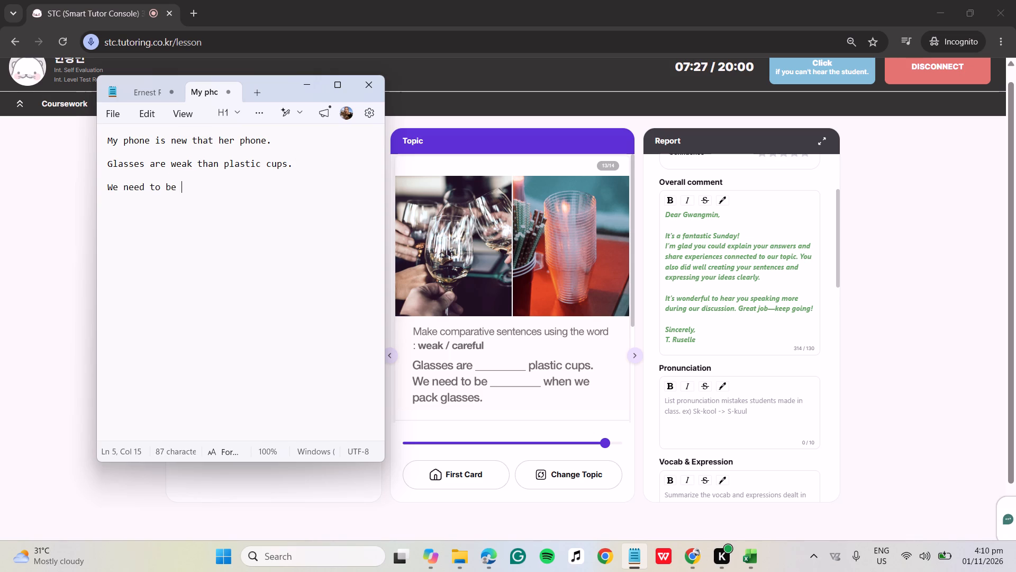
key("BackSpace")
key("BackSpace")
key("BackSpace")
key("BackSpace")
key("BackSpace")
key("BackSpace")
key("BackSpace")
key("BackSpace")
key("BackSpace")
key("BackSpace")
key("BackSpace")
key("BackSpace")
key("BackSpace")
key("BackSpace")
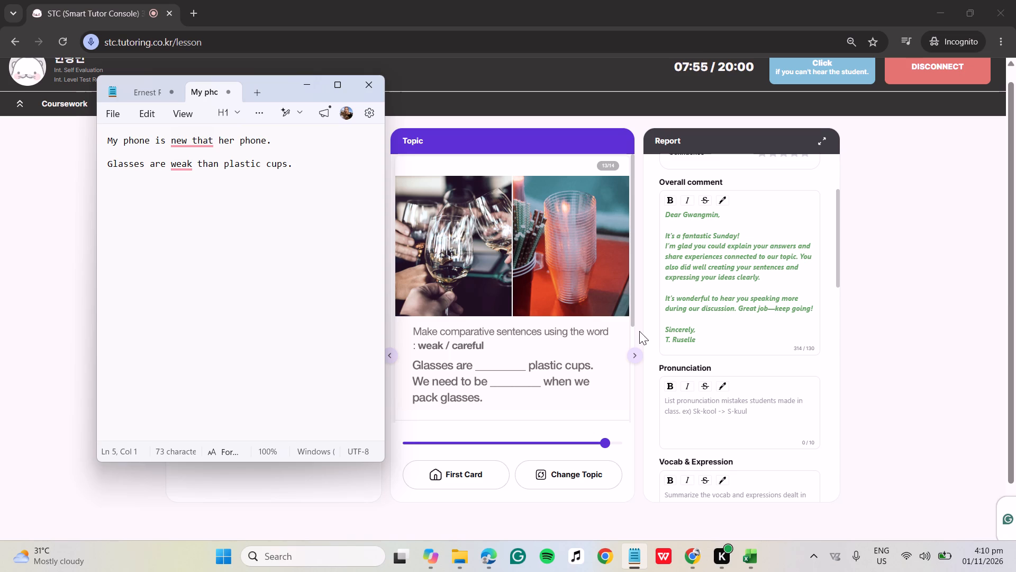
Return to the lesson in Chrome and advance the topic to the talkative card about Jane and her friends.
left_click(637, 361)
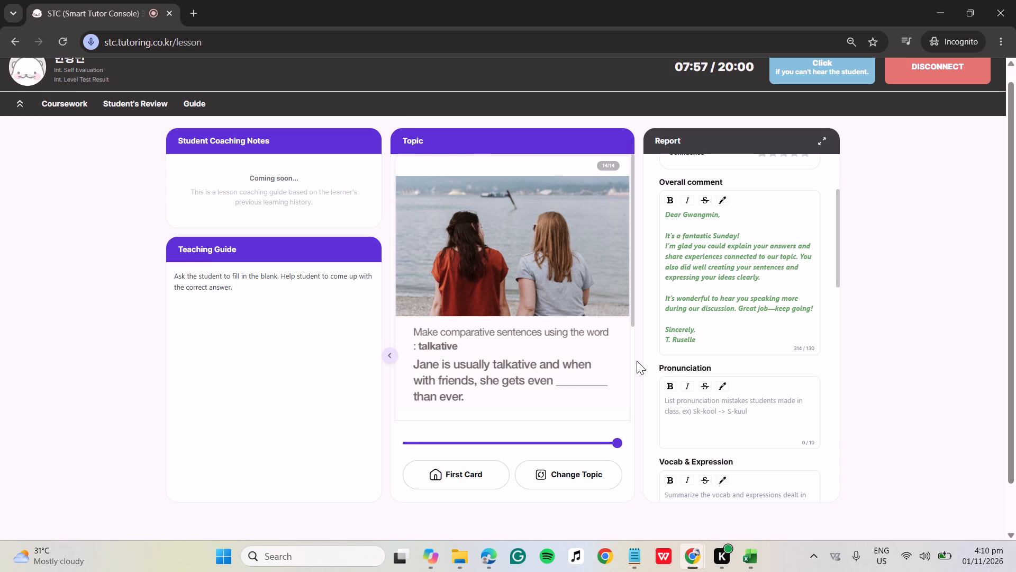
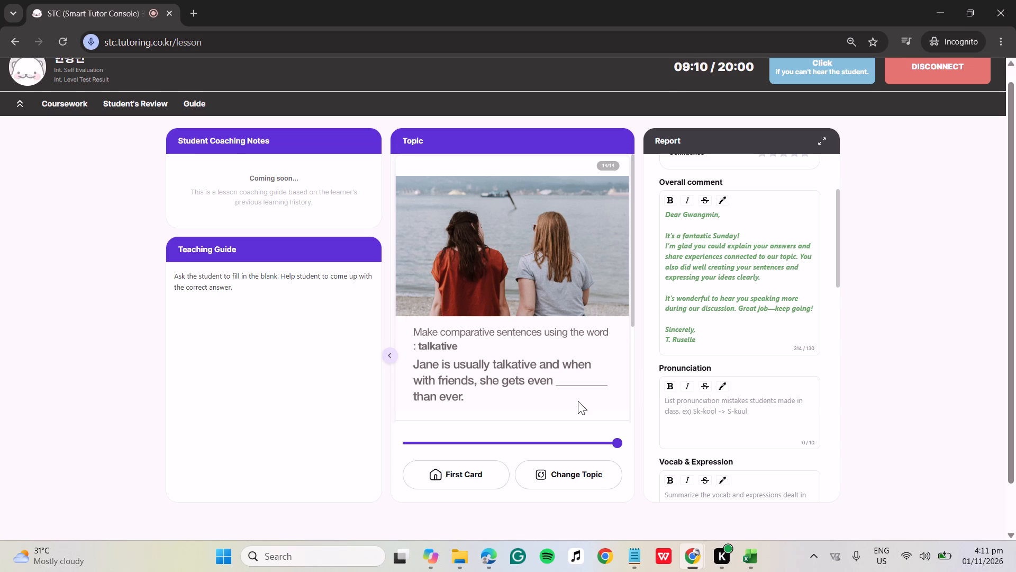
Search the topics for "superlative" and change the lesson topic to "Superlative makes the best".
left_click_drag(1015, 306, 1015, 262)
left_click_drag(840, 278, 840, 230)
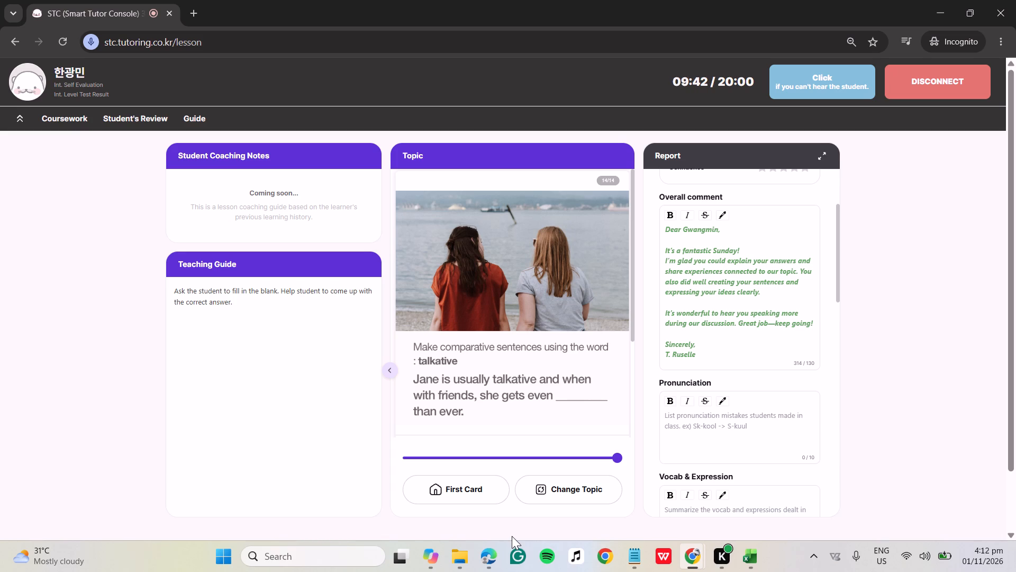
left_click(566, 491)
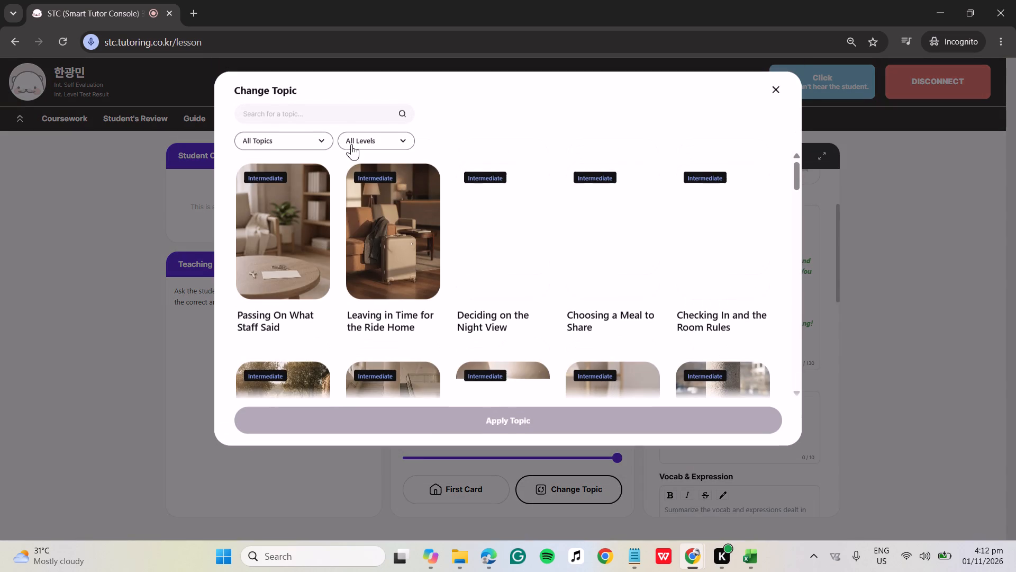
left_click(327, 114)
type("superlative")
key("Return")
left_click(274, 260)
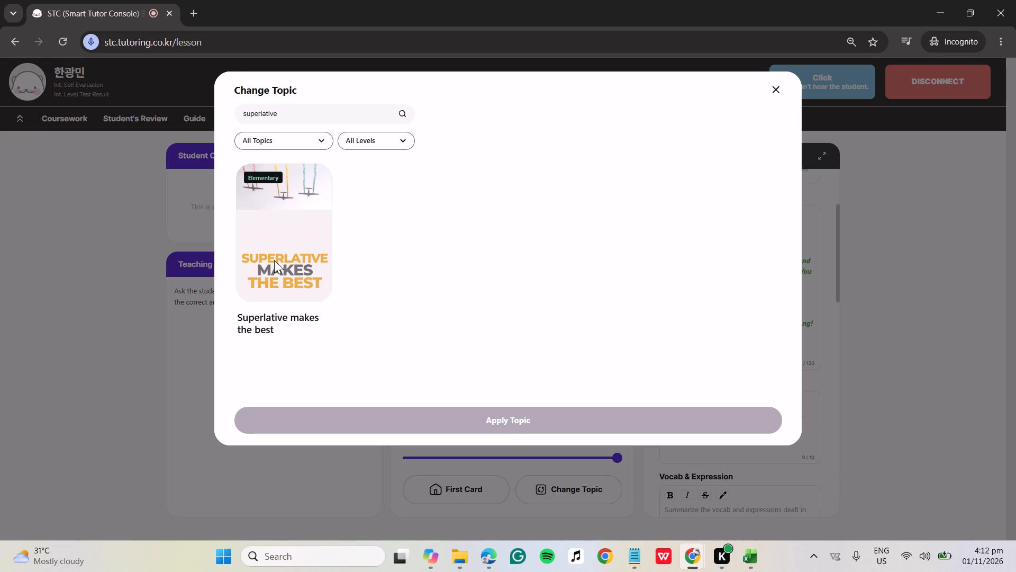
left_click(407, 426)
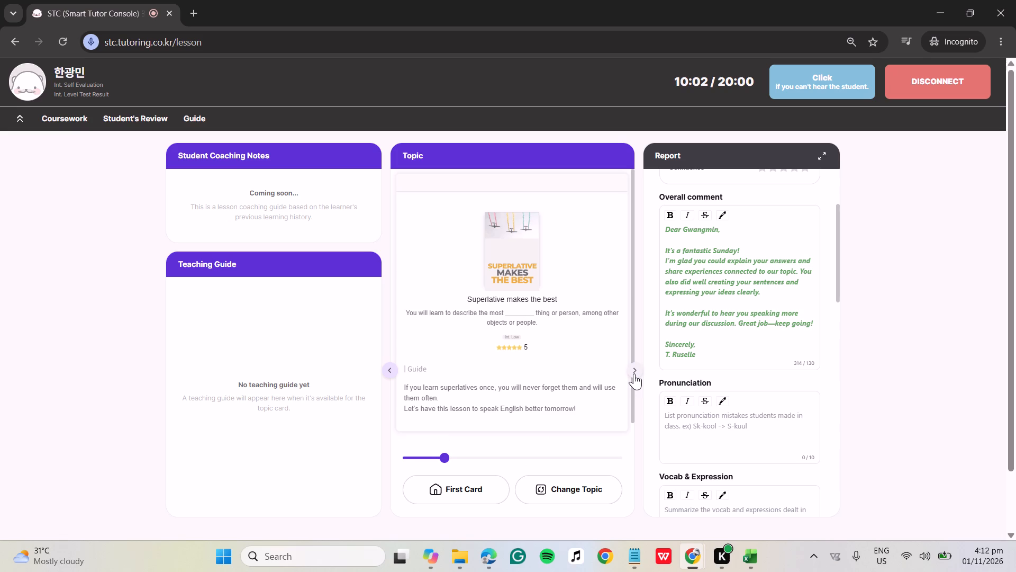
Advance the topic through the superlative rules and the small box card to the card about Ella's long letter.
left_click(634, 373)
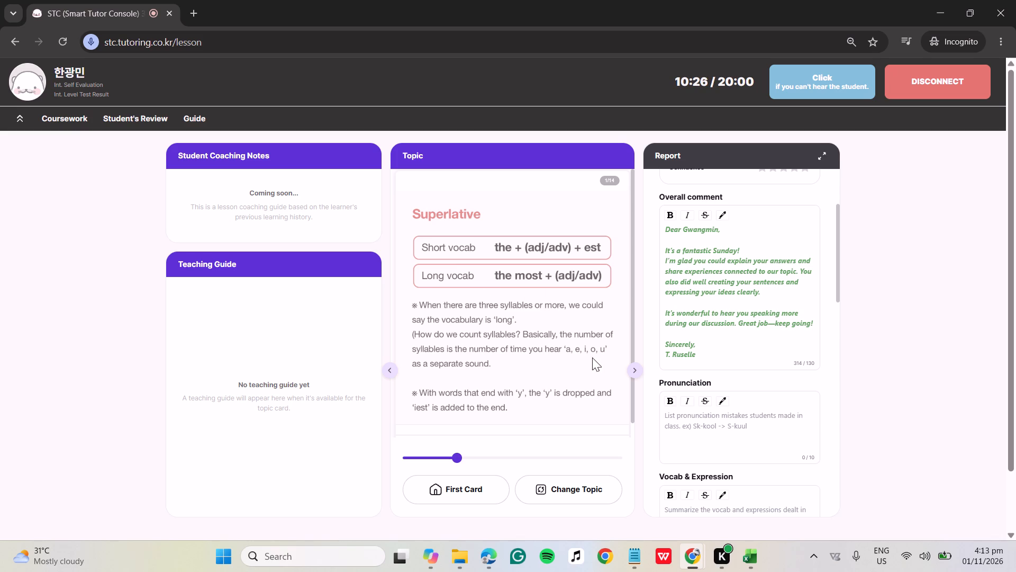
left_click(639, 368)
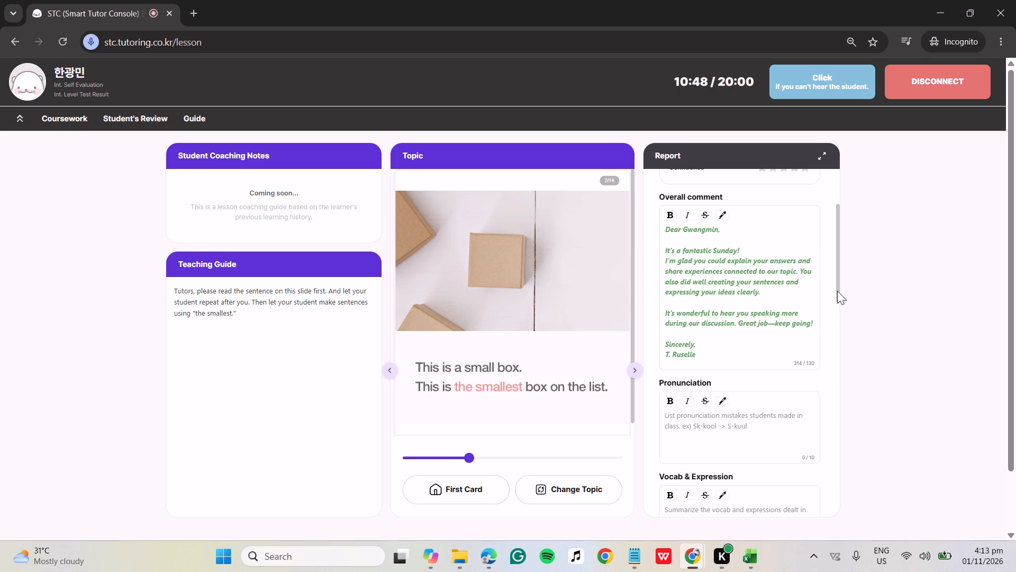
left_click_drag(837, 287, 835, 247)
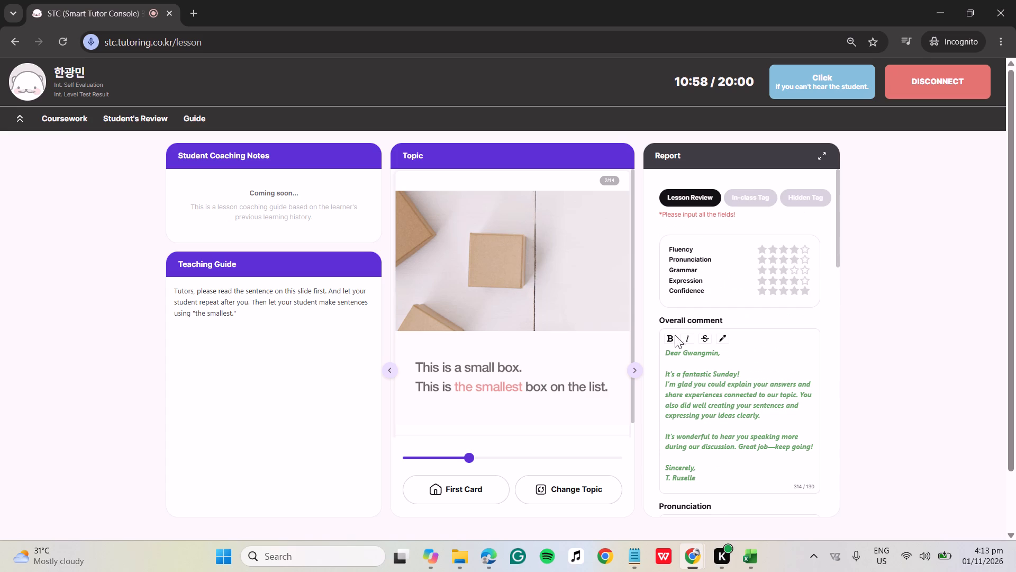
left_click(637, 374)
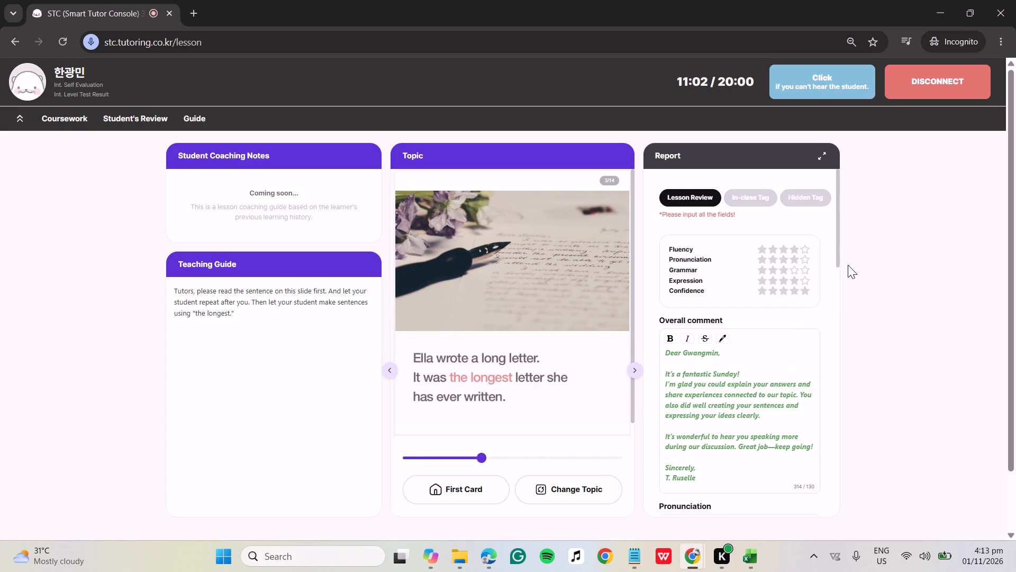
Enter "talkative" in the Pronunciation section of the lesson report.
left_click_drag(840, 257, 841, 302)
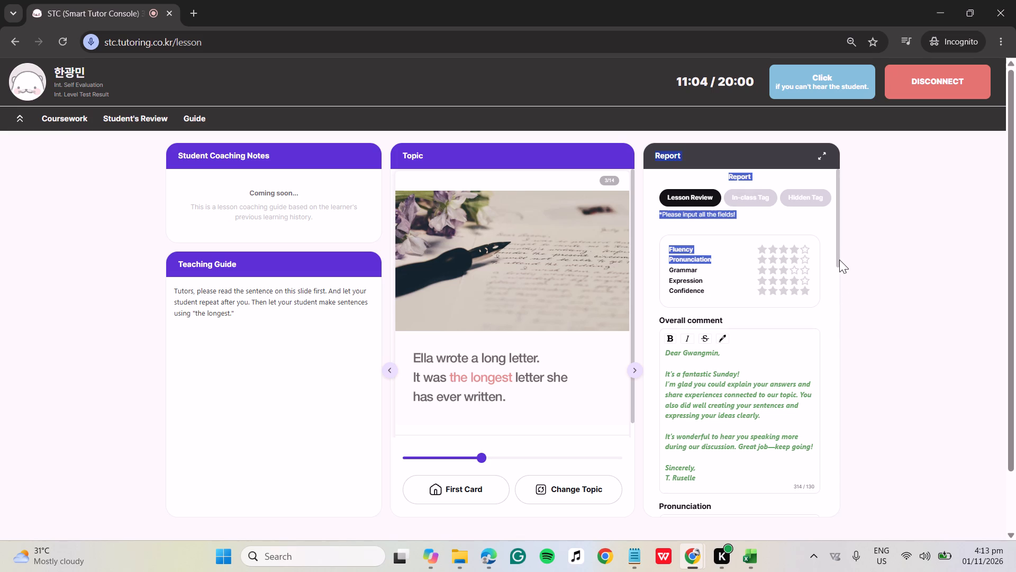
left_click_drag(839, 258, 838, 440)
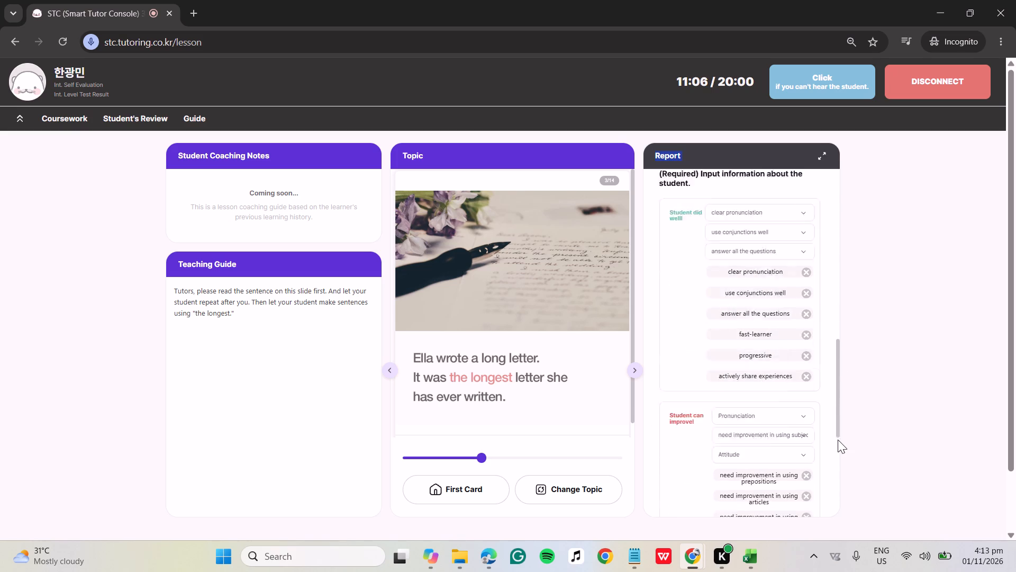
left_click_drag(838, 440, 847, 347)
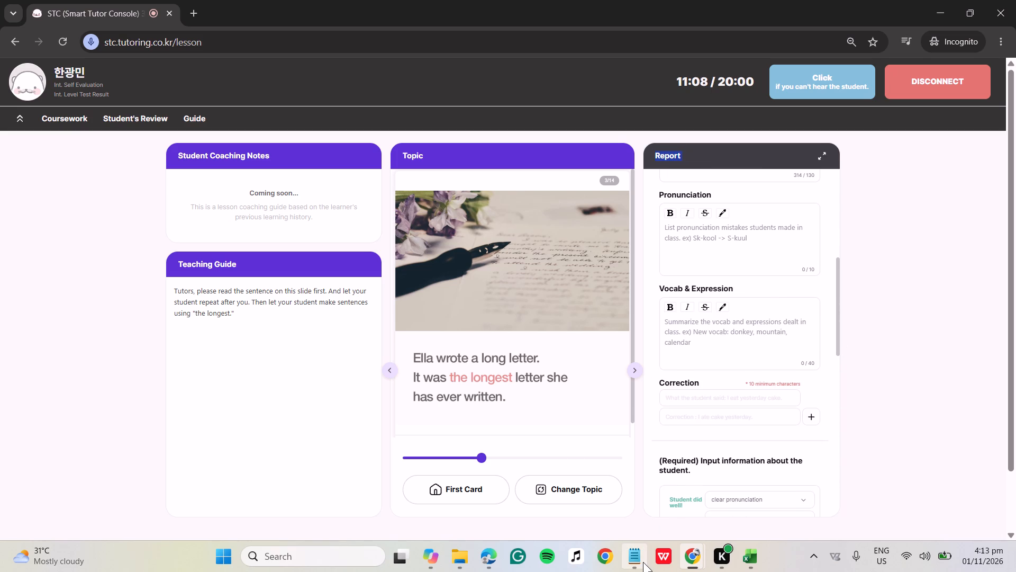
left_click(721, 239)
key("t")
type("alka")
key("BackSpace")
key("BackSpace")
key("BackSpace")
key("BackSpace")
key("BackSpace")
key("BackSpace")
type("talkative")
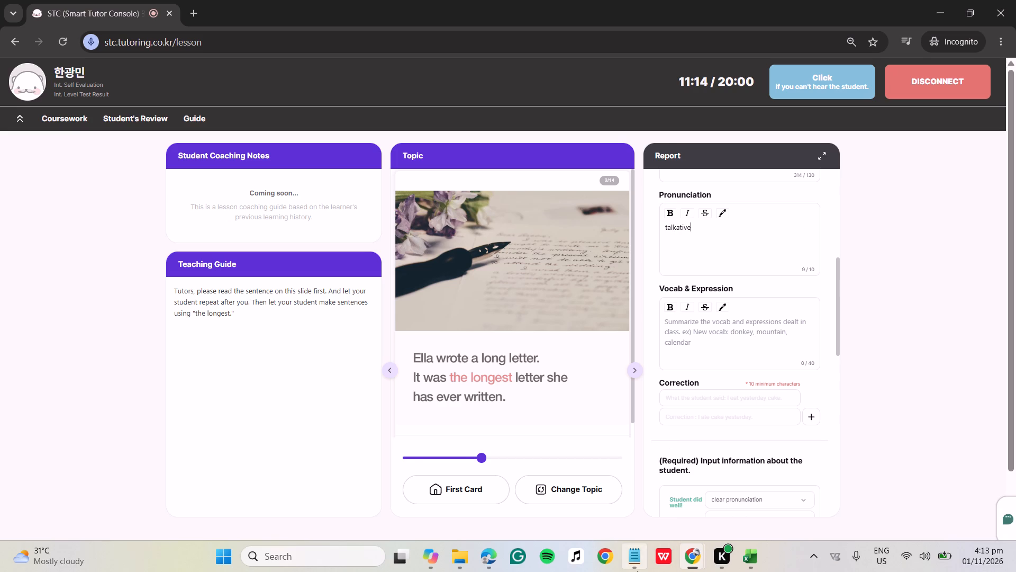
Switch to Notepad, copy the phone sentence and add a new line below it.
left_click(637, 571)
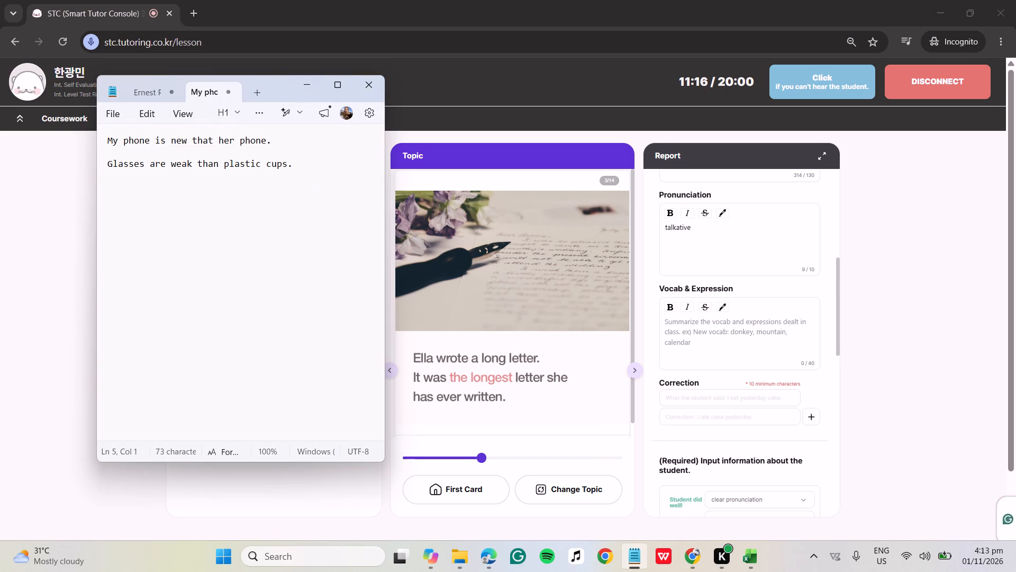
left_click_drag(286, 138, 50, 113)
key("ctrl+c")
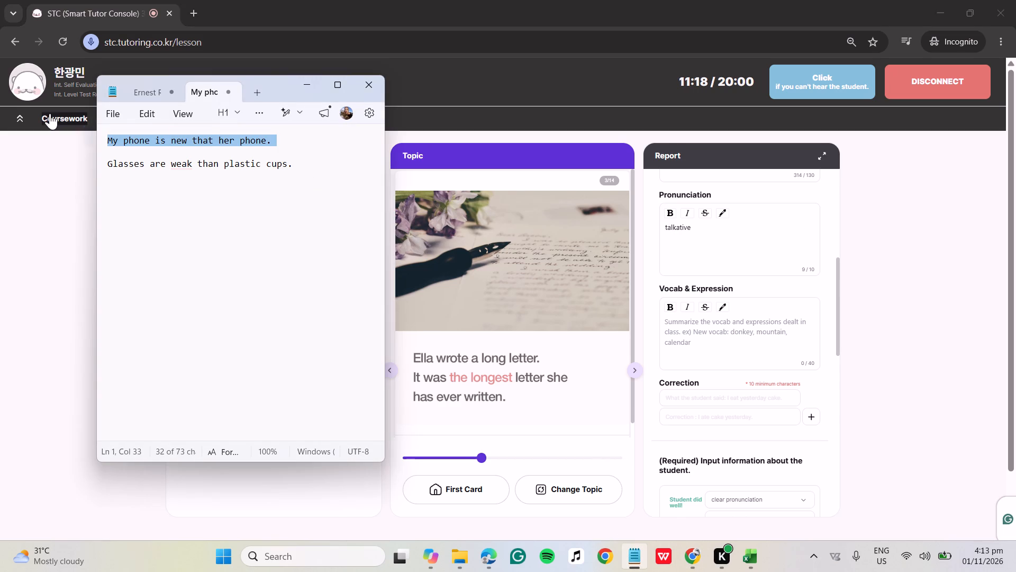
left_click(299, 139)
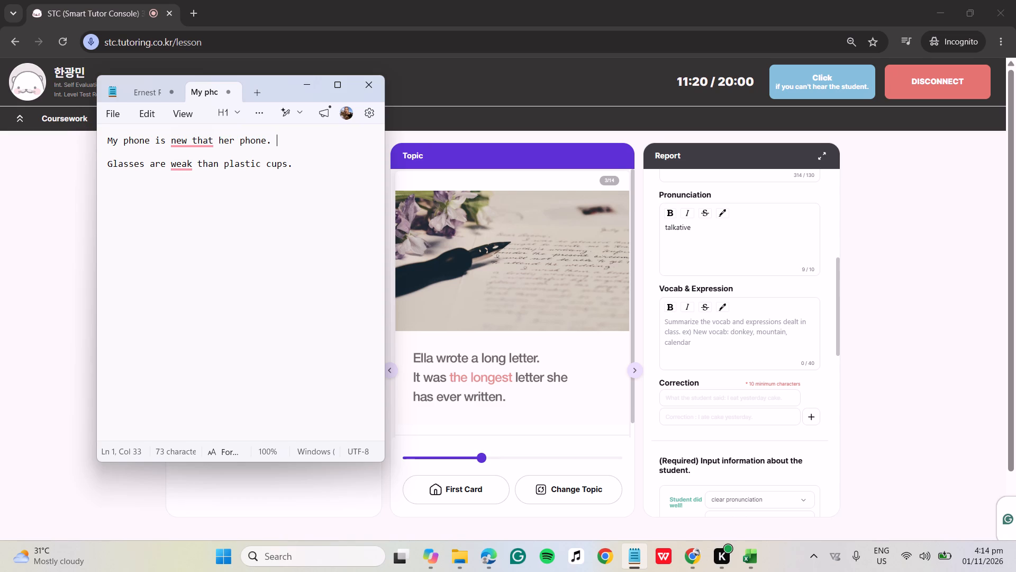
key("Return")
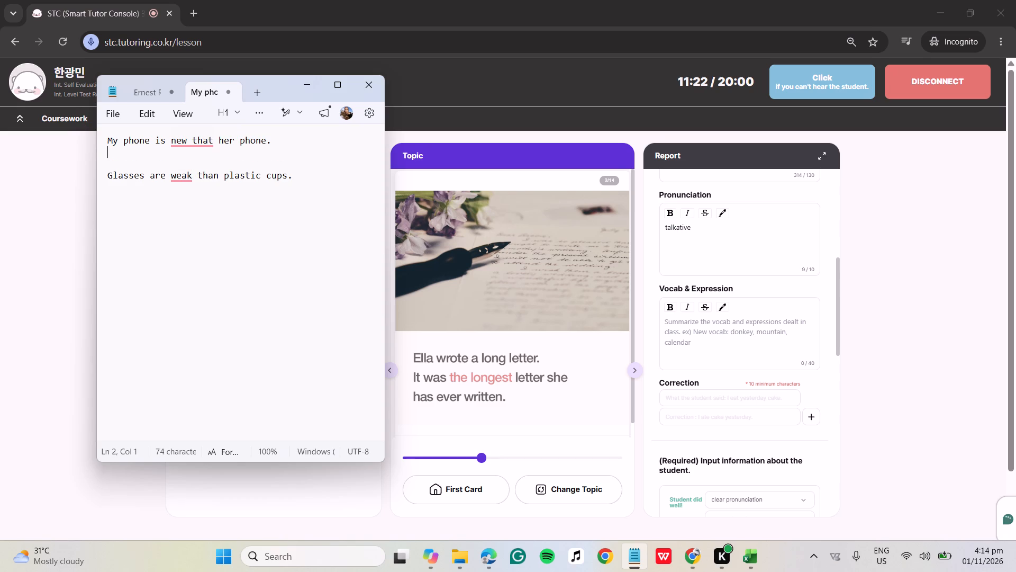
Return to the report in Chrome and add "written" on a new line under "talkative" in Pronunciation.
left_click(704, 229)
key("Return")
type("writtten")
key("BackSpace")
key("BackSpace")
key("BackSpace")
type("en")
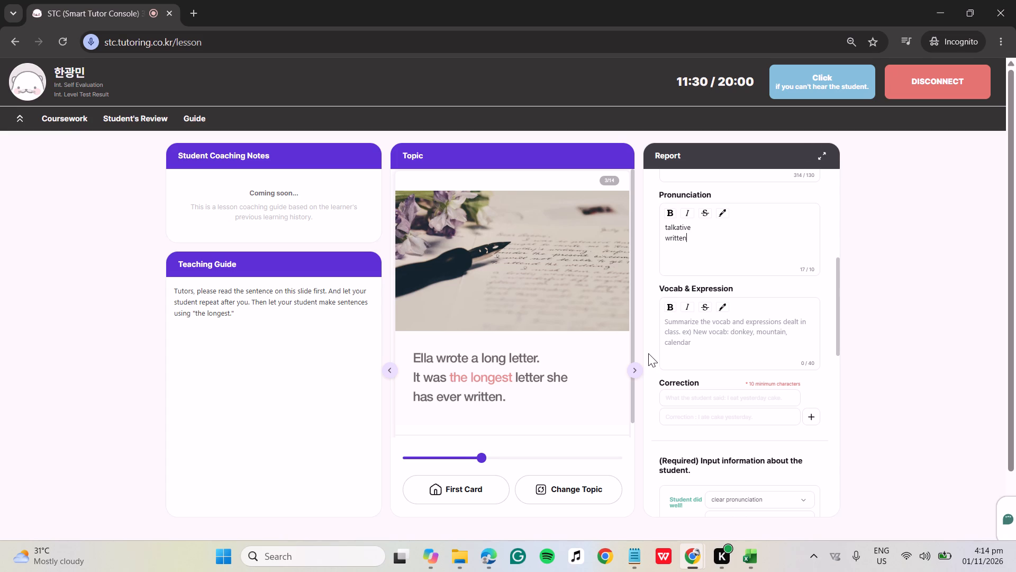
Switch to Notepad and write "Correction: My phone is newer than her phone." below the phone sentence.
left_click(634, 565)
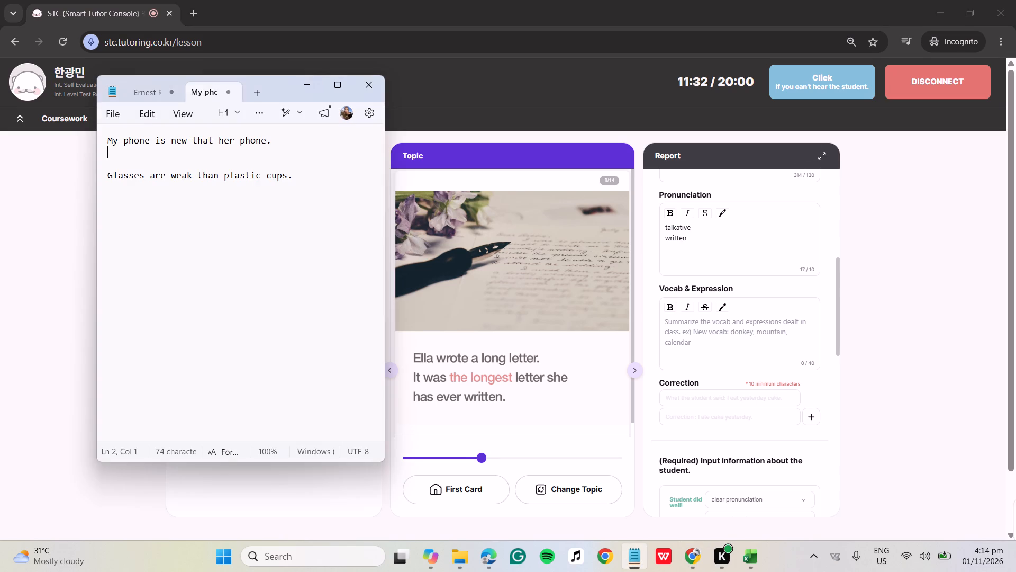
type("Correction:")
key("Return")
type("My pon")
key("BackSpace")
key("BackSpace")
type("hone is newer that her poh")
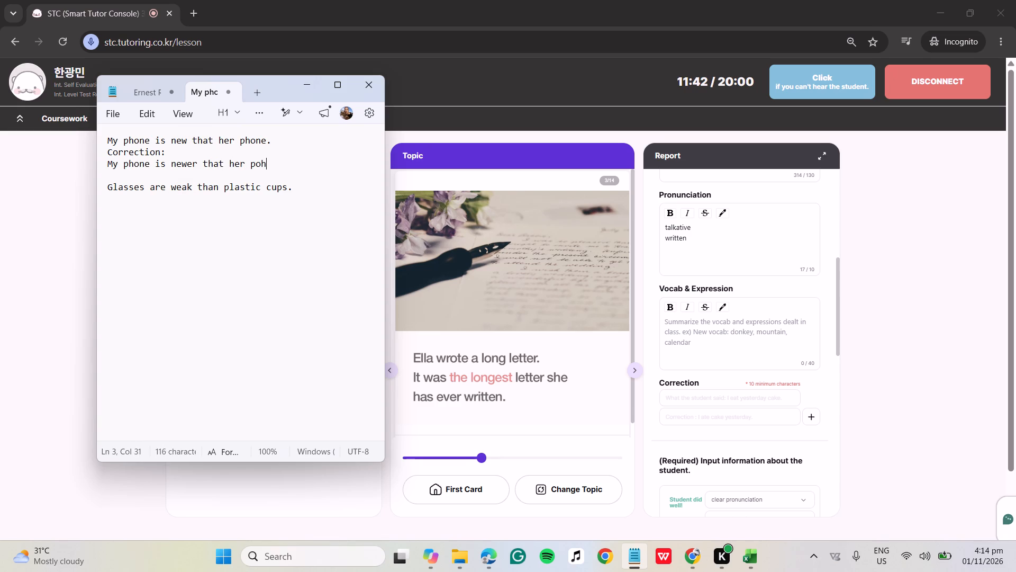
key("BackSpace")
key("BackSpace")
type("hone.")
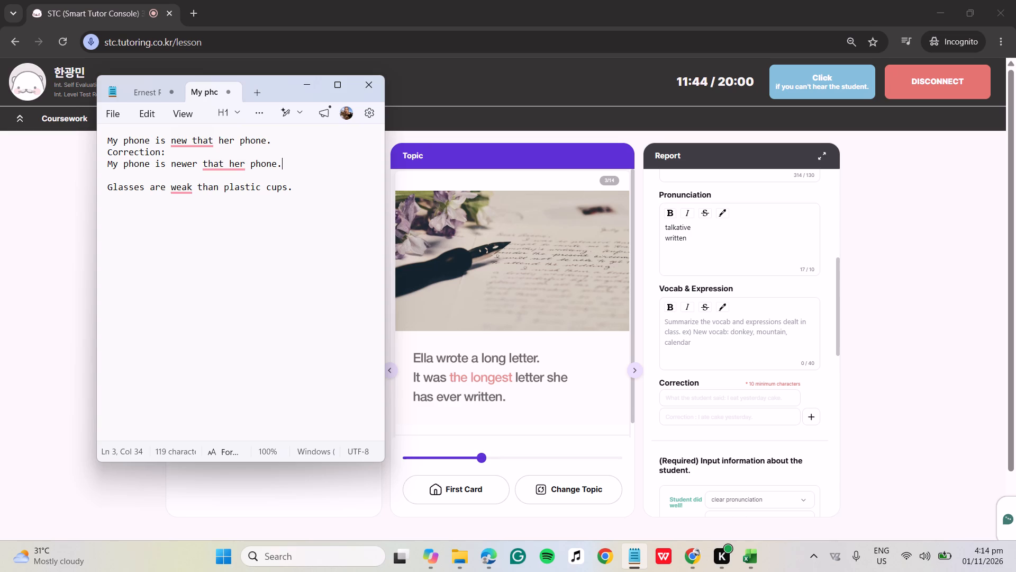
left_click(233, 197)
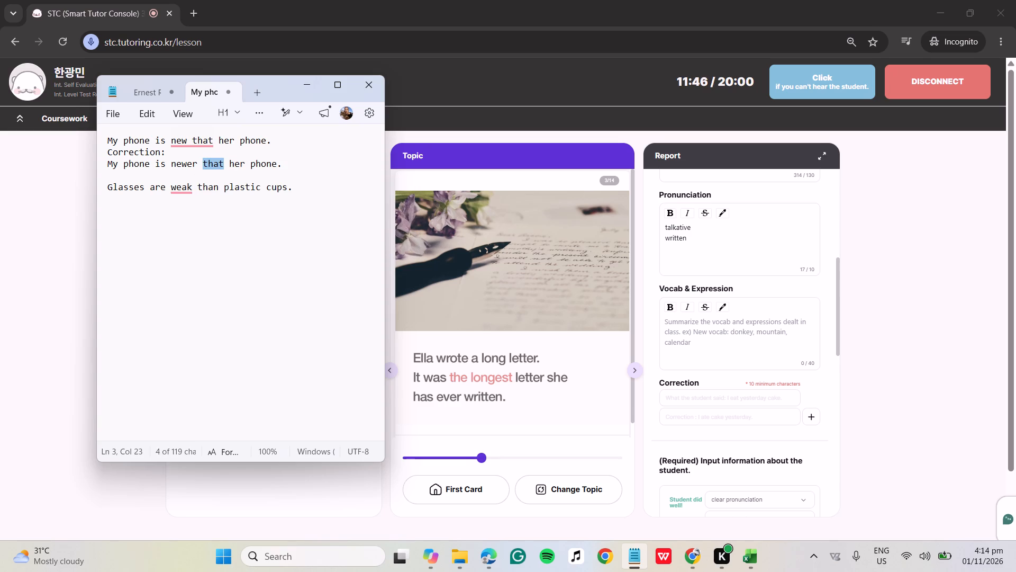
key("t")
type("han")
Write "Correction: Glasses are weaker than plastic cups." below the glasses sentence.
left_click(307, 191)
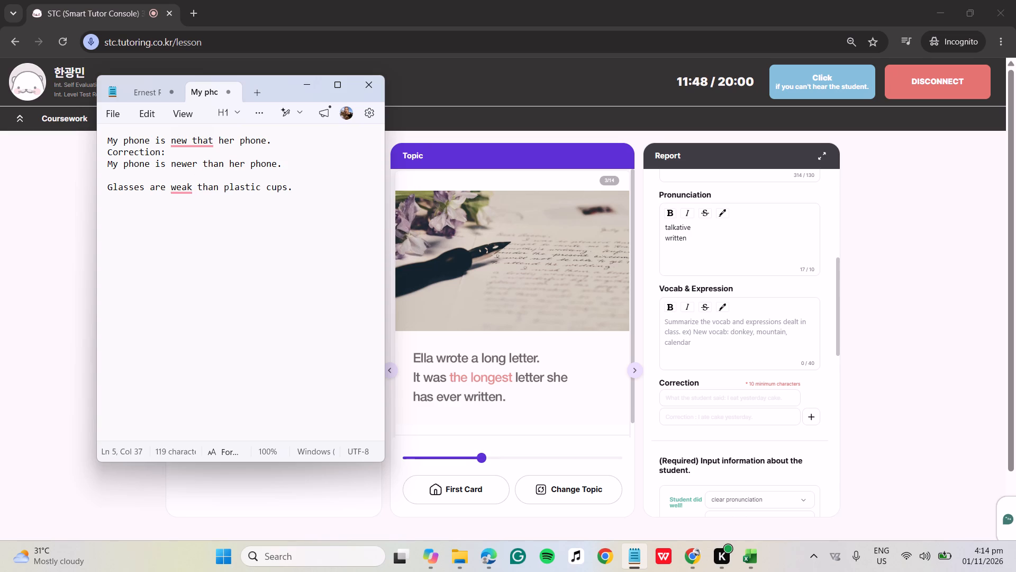
key("Return")
type("Correction:")
key("Return")
type("Glasses are weaker than plastic cups.")
key("Return")
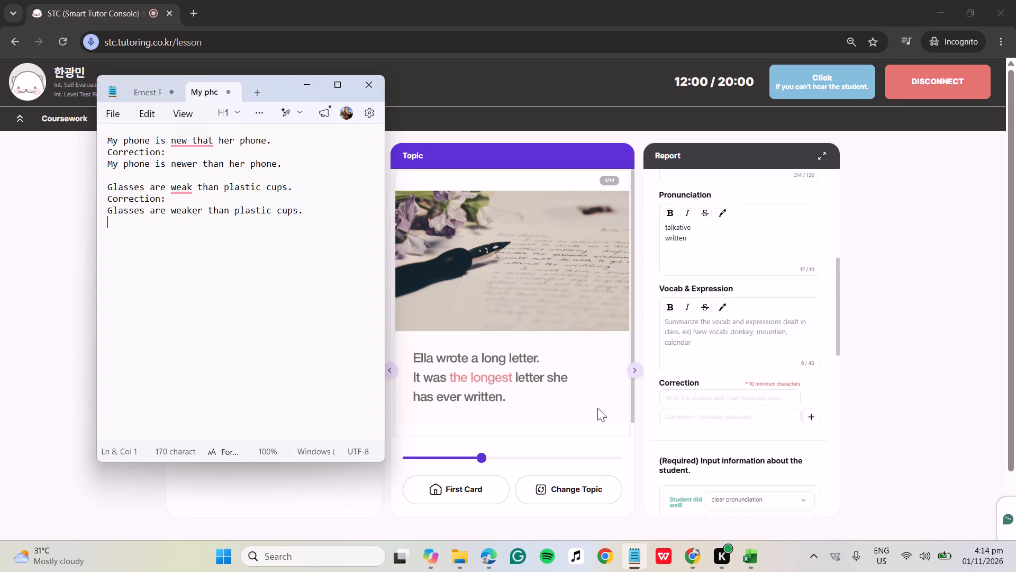
Return to the lesson in Chrome and advance the topic to the card about Chloe driving carefully.
left_click(636, 368)
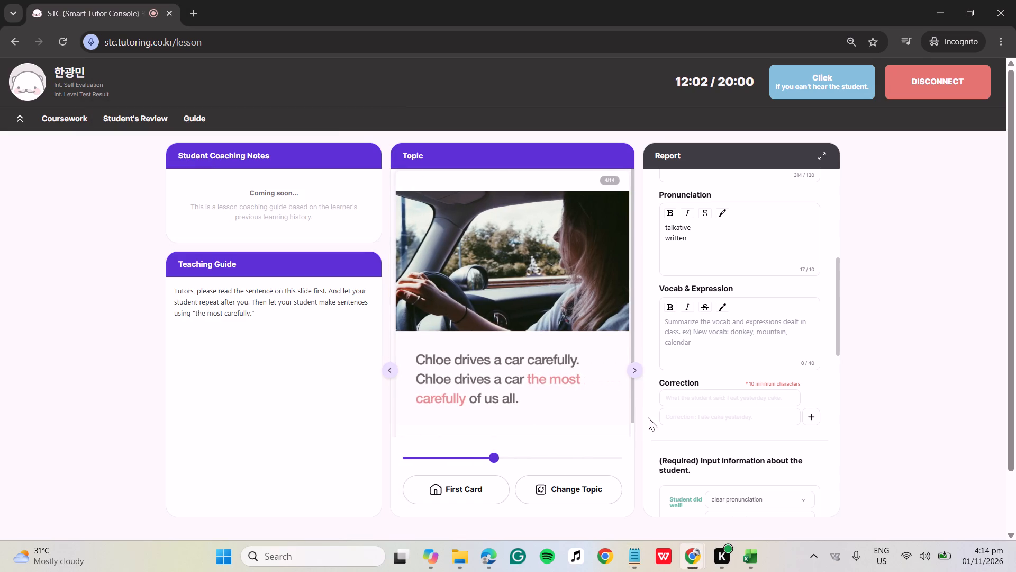
Copy all the correction notes from Notepad and send them to the student in the lesson chat in Chrome.
left_click(633, 561)
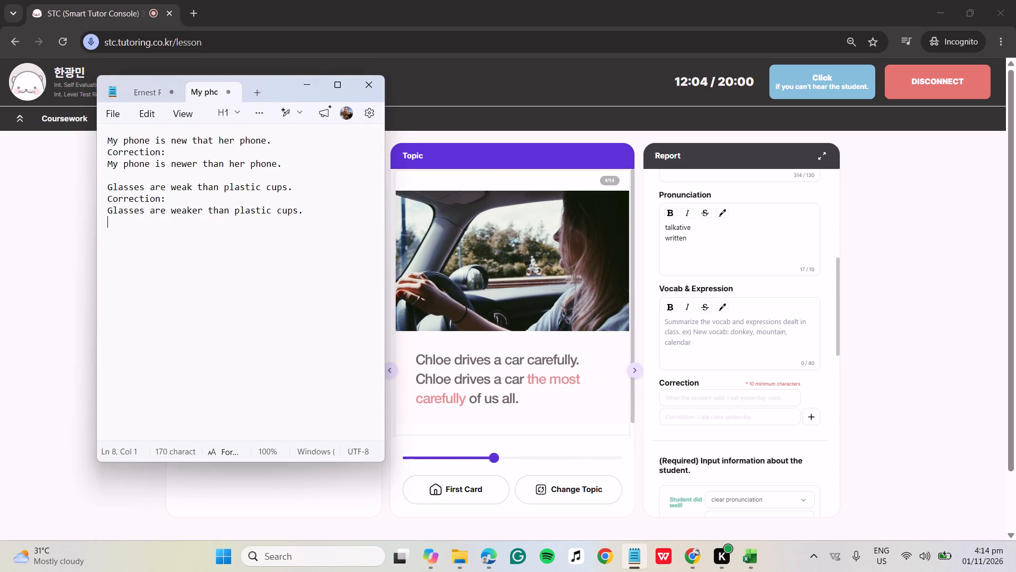
left_click_drag(298, 146, 86, 132)
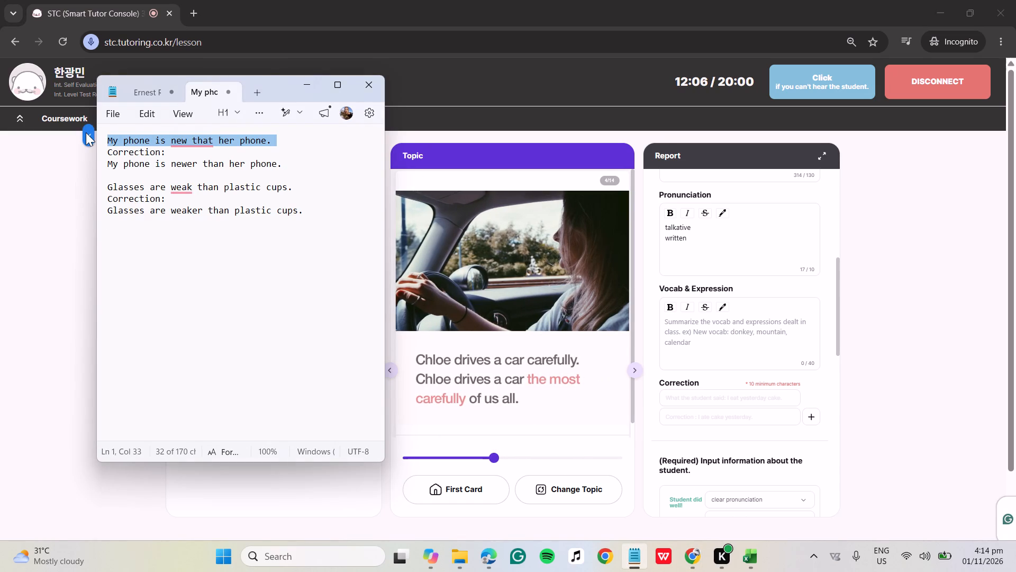
key("ctrl+a")
key("ctrl+c")
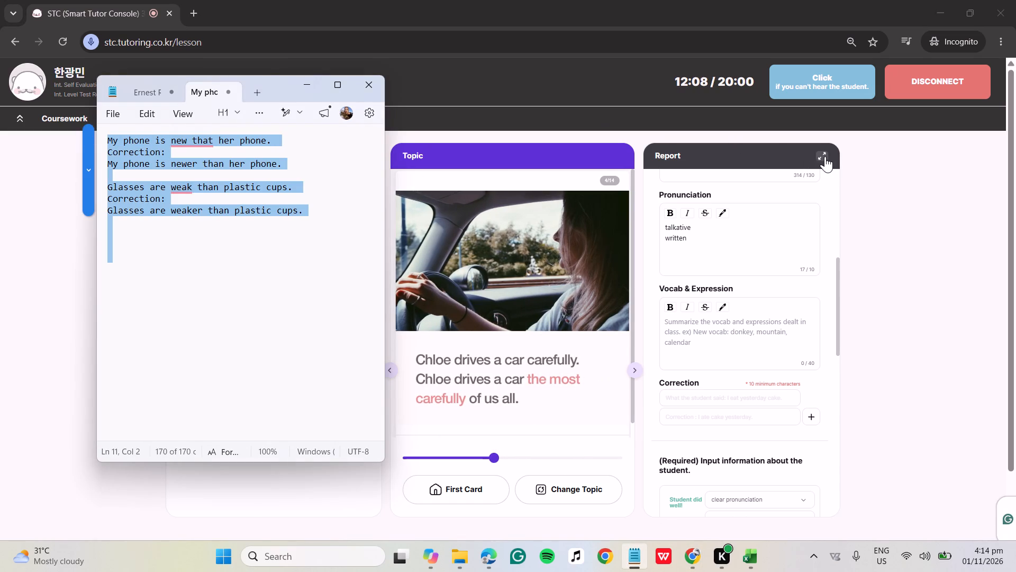
left_click(825, 156)
left_click(708, 374)
key("ctrl+v")
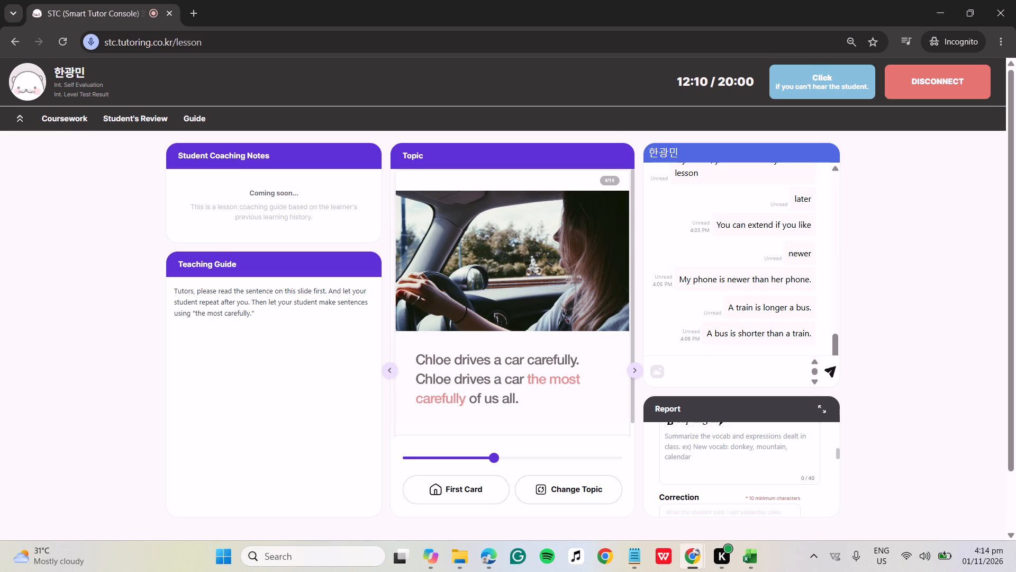
key("BackSpace")
key("BackSpace")
key("BackSpace")
key("BackSpace")
key("Return")
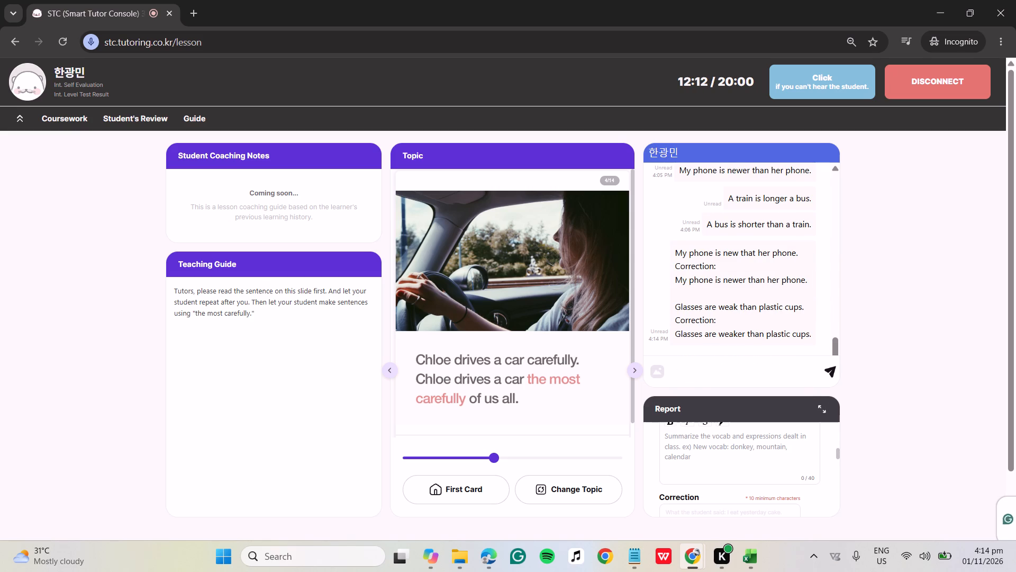
Hide the chat by expanding the lesson report back to full height.
left_click_drag(1015, 350, 1001, 422)
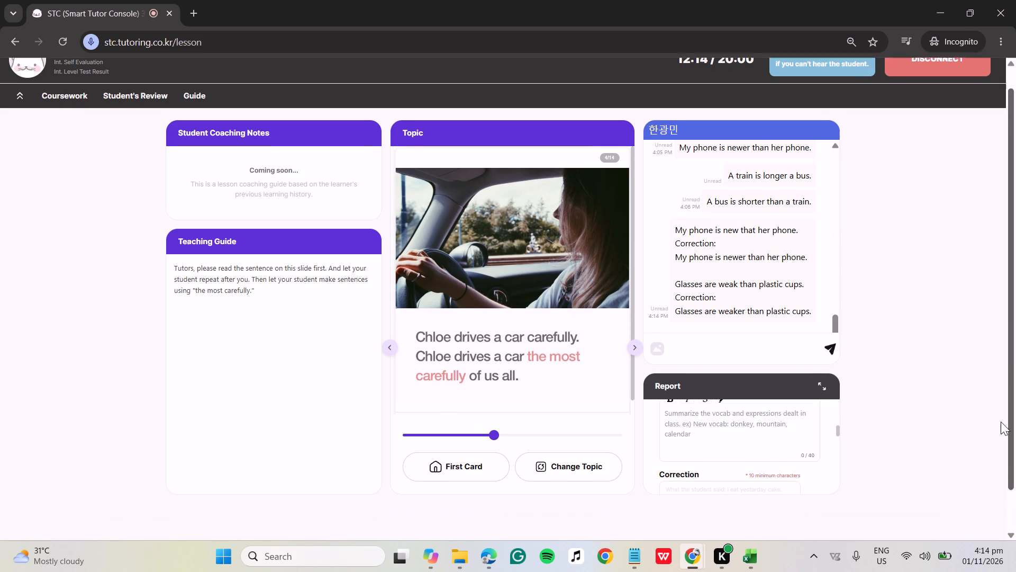
left_click_drag(1001, 422, 998, 440)
left_click(822, 339)
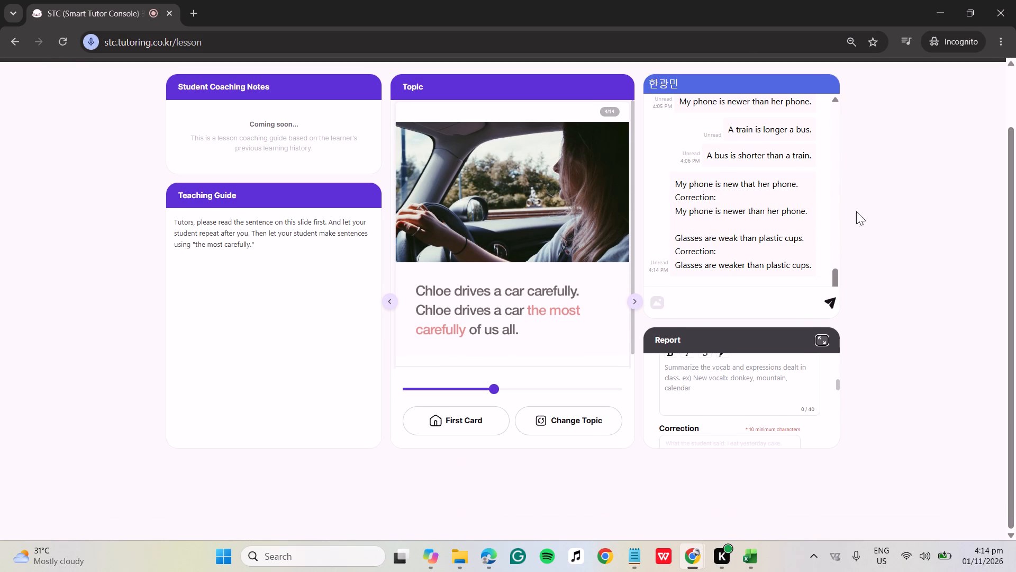
Switch to Notepad and select the sentence "My phone is new that her phone.".
left_click(637, 554)
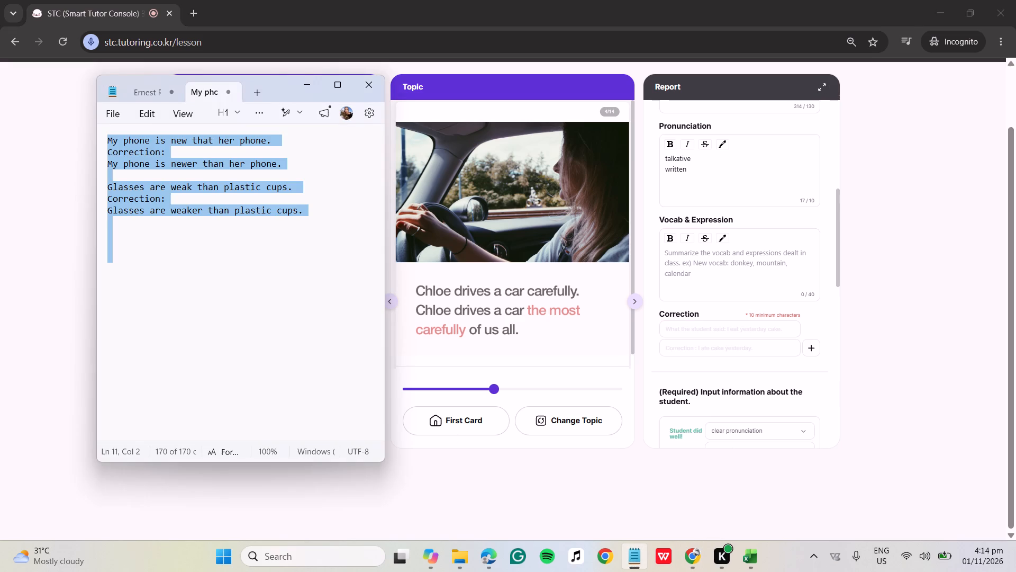
left_click_drag(296, 140, 286, 140)
left_click_drag(286, 140, 106, 131)
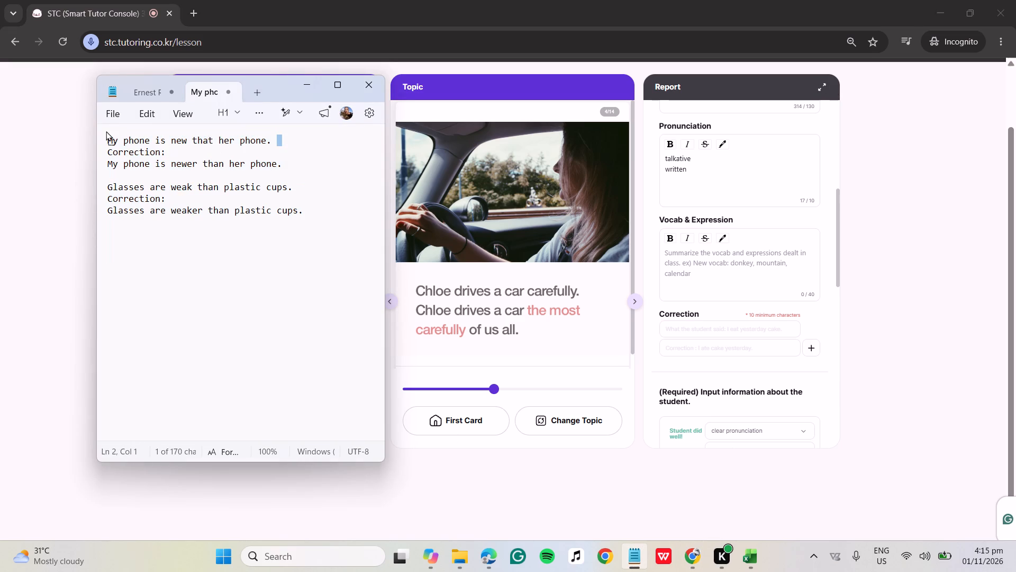
left_click_drag(106, 131, 101, 129)
left_click(141, 141)
key("ctrl+z")
left_click(309, 137)
left_click_drag(295, 138, 87, 140)
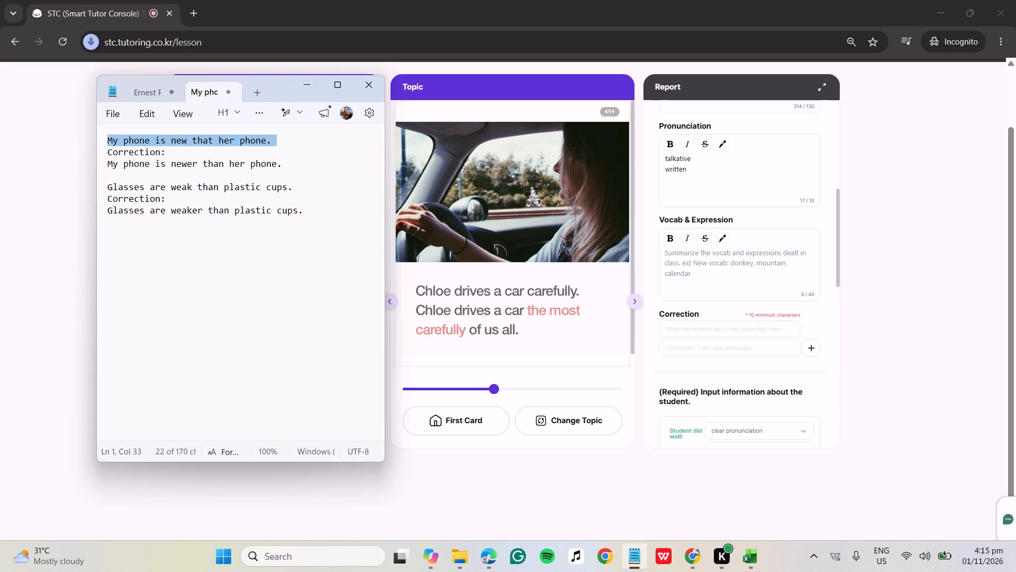
left_click_drag(87, 140, 85, 140)
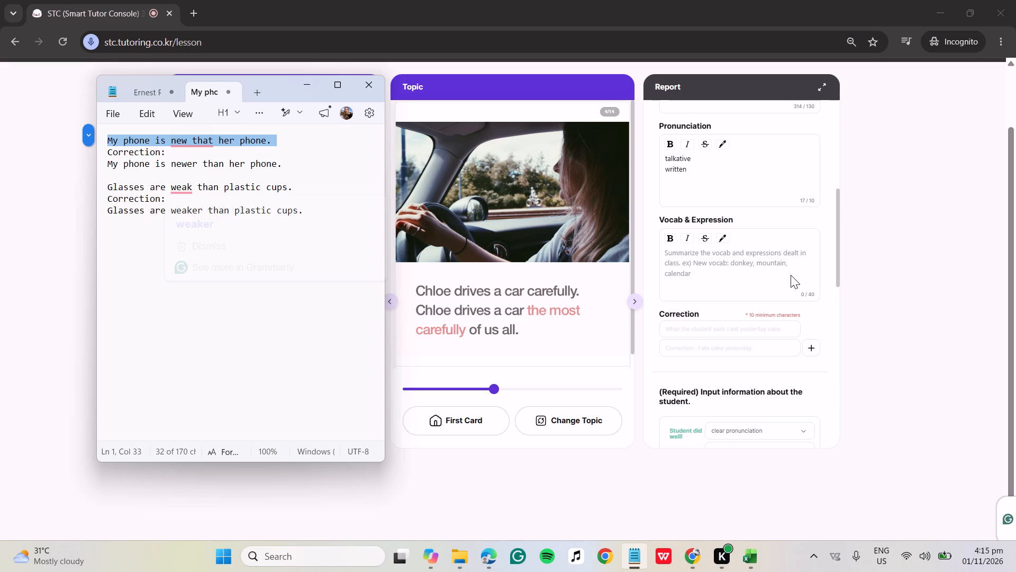
Return to the lesson in Chrome and advance the topic past the smart girl card to the happy moment card.
left_click(636, 303)
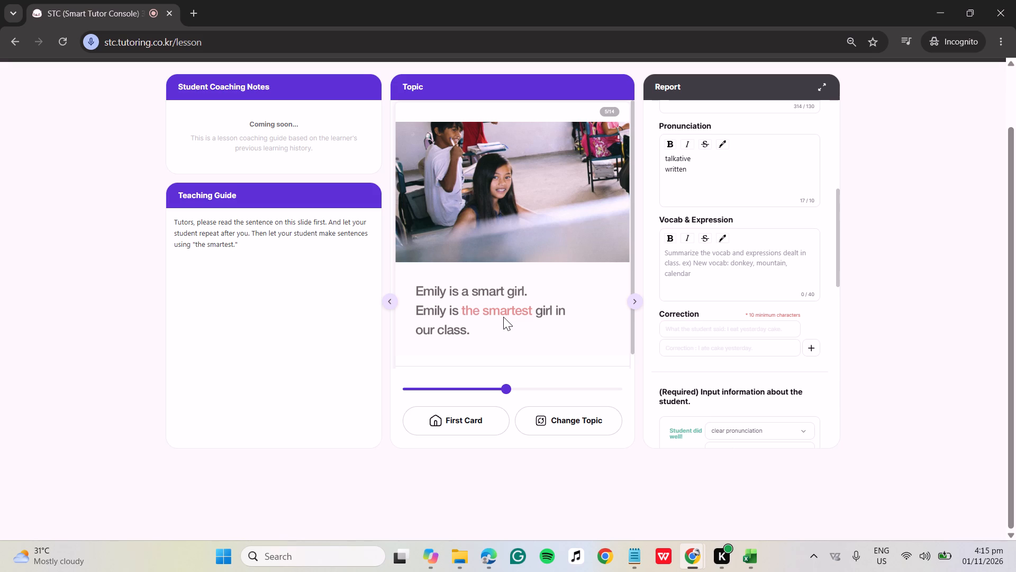
left_click(642, 301)
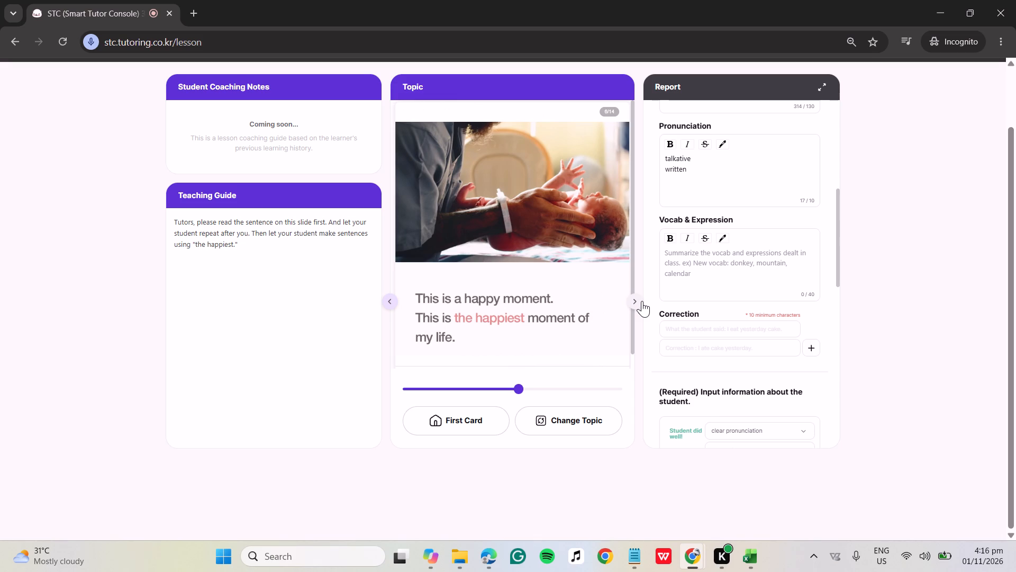
left_click(642, 301)
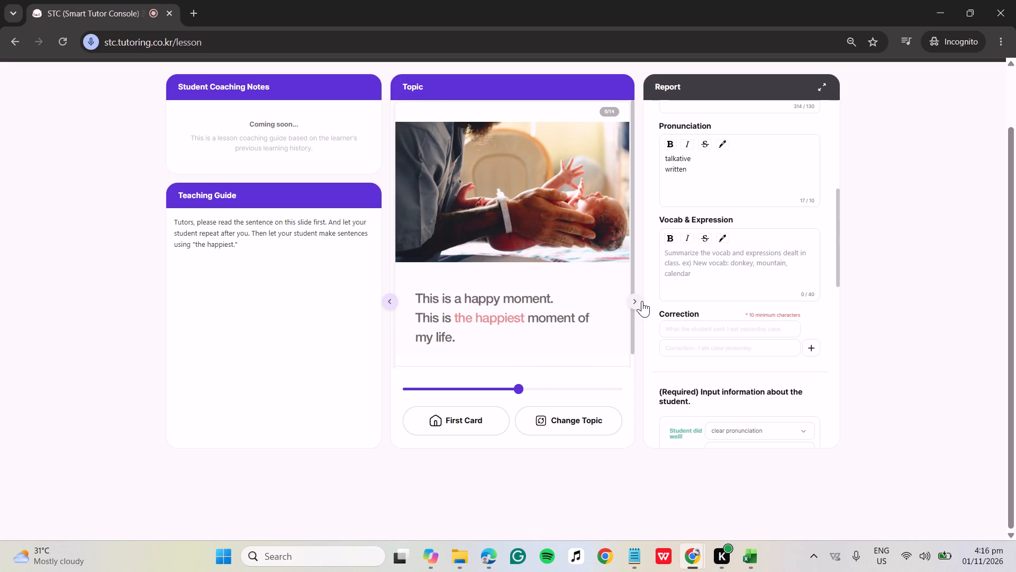
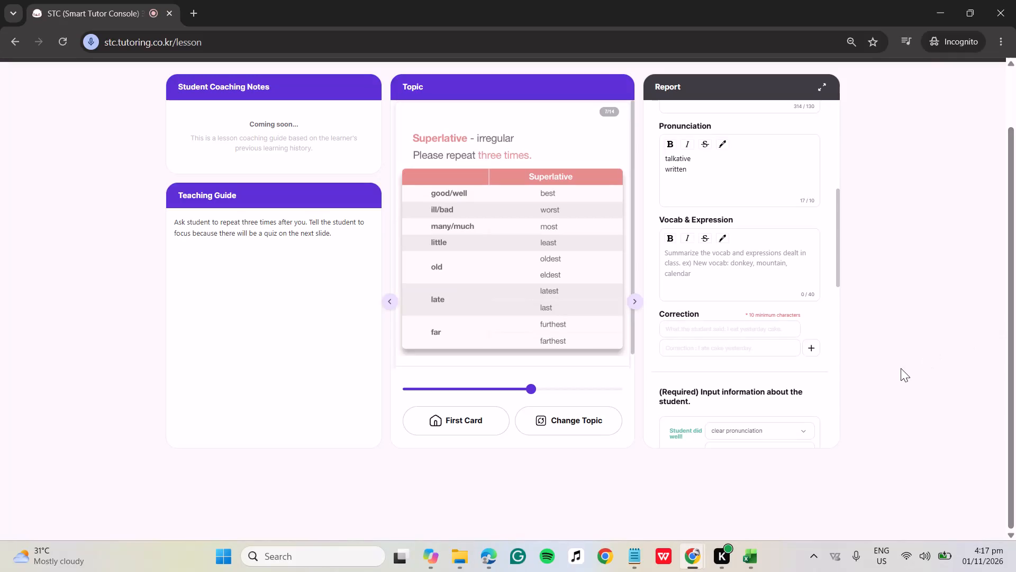
Enter "You said: My phone is new that her phone." in the report's Correction section, copying the sentence from Notepad, and advance the topic to Quiz Time.
left_click(634, 555)
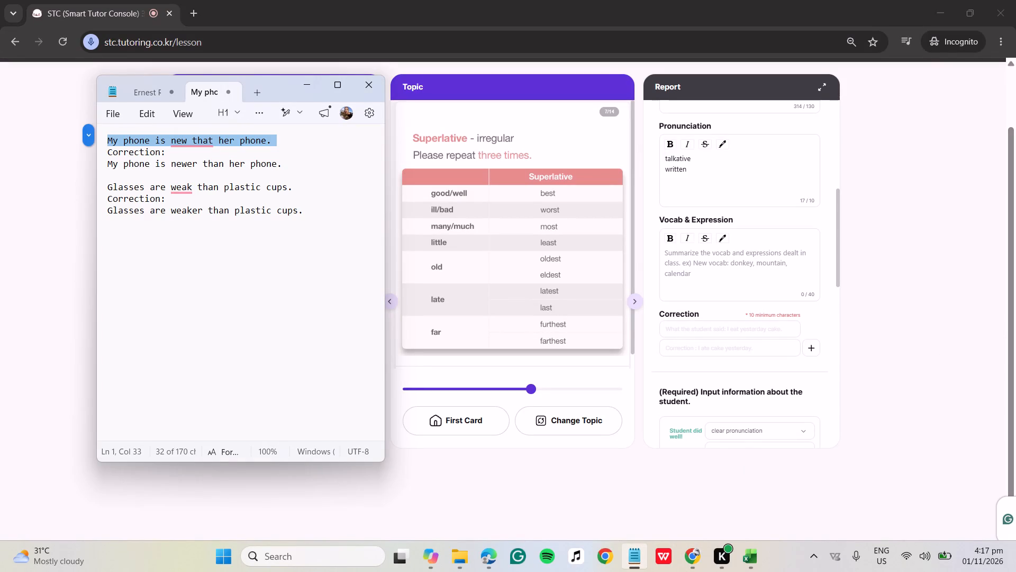
key("ctrl+c")
key("ctrl+c")
left_click(670, 324)
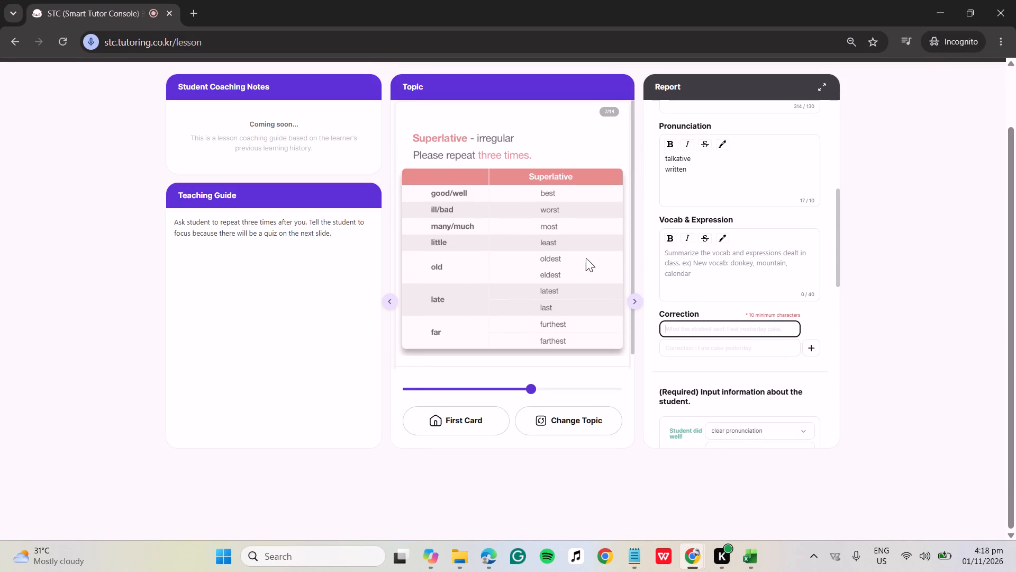
left_click(631, 304)
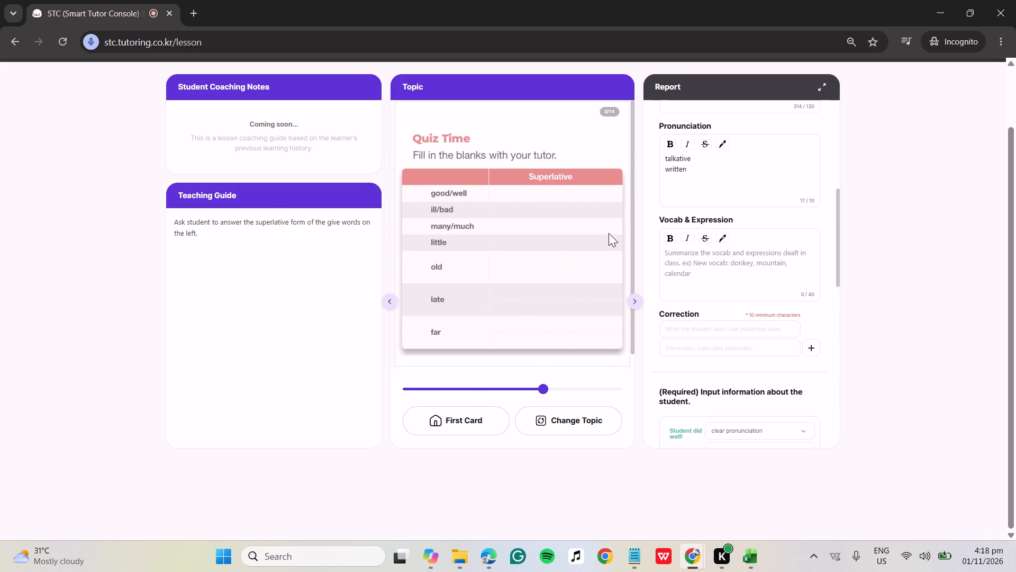
left_click(691, 327)
type("You said:")
key("space")
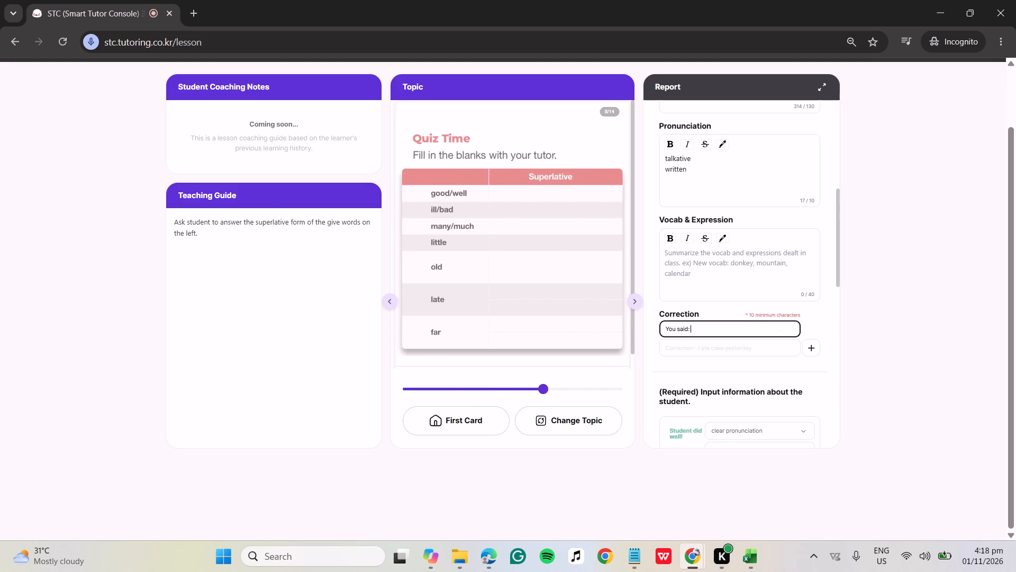
key("ctrl+v")
Copy "Correction: My phone is newer than her phone." from Notepad into the correction line of the report in Chrome.
left_click(638, 552)
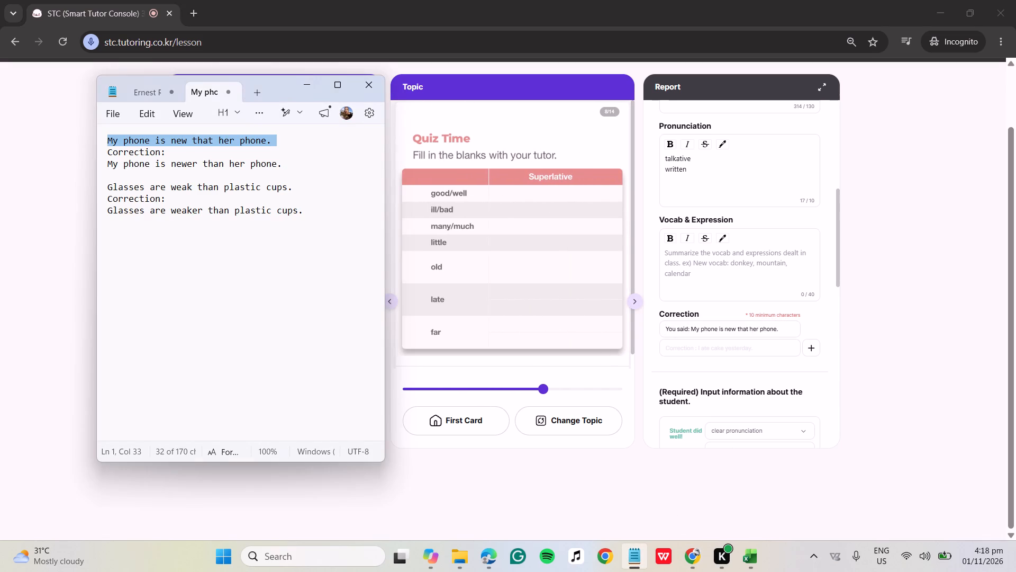
left_click_drag(290, 164, 89, 151)
key("ctrl+c")
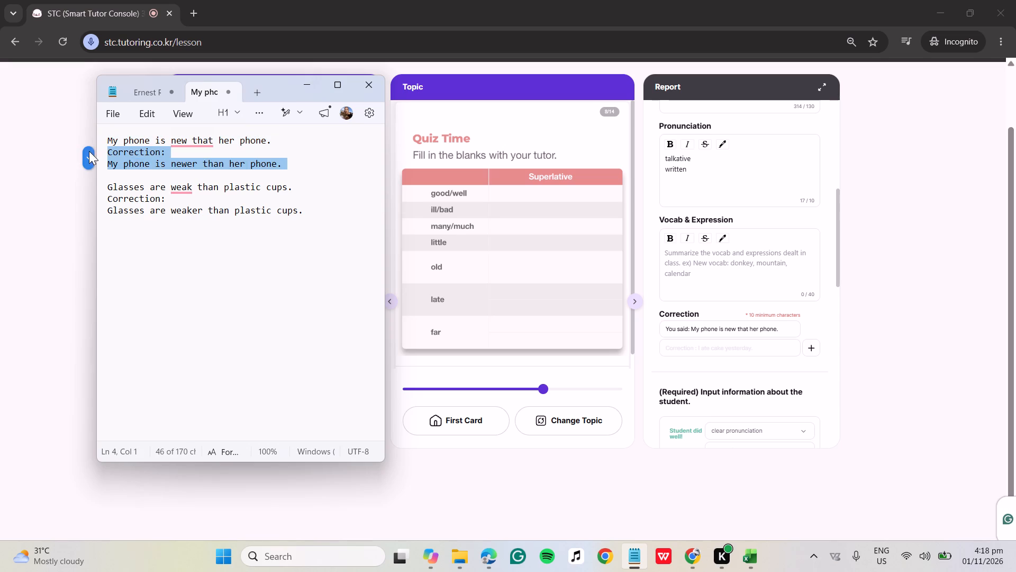
left_click(696, 340)
key("ctrl+v")
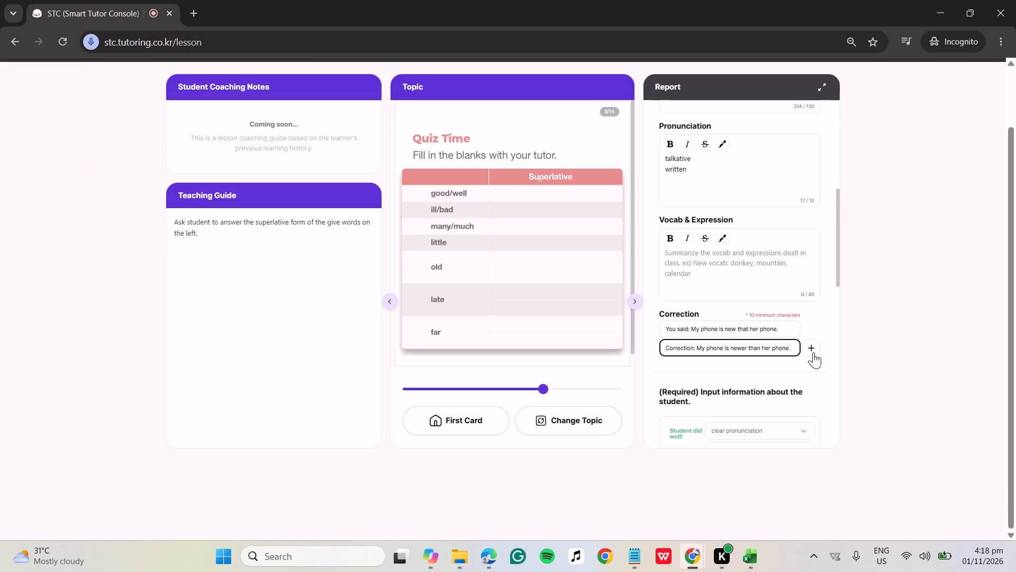
Add a second pair of student-sentence and correction lines to the report's Correction section.
left_click(813, 352)
left_click(634, 555)
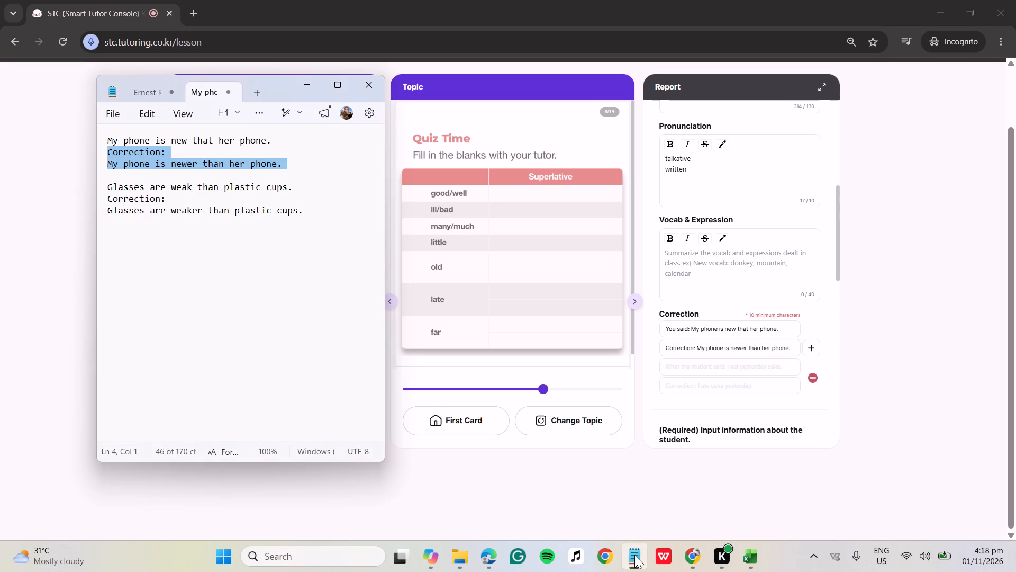
left_click(471, 241)
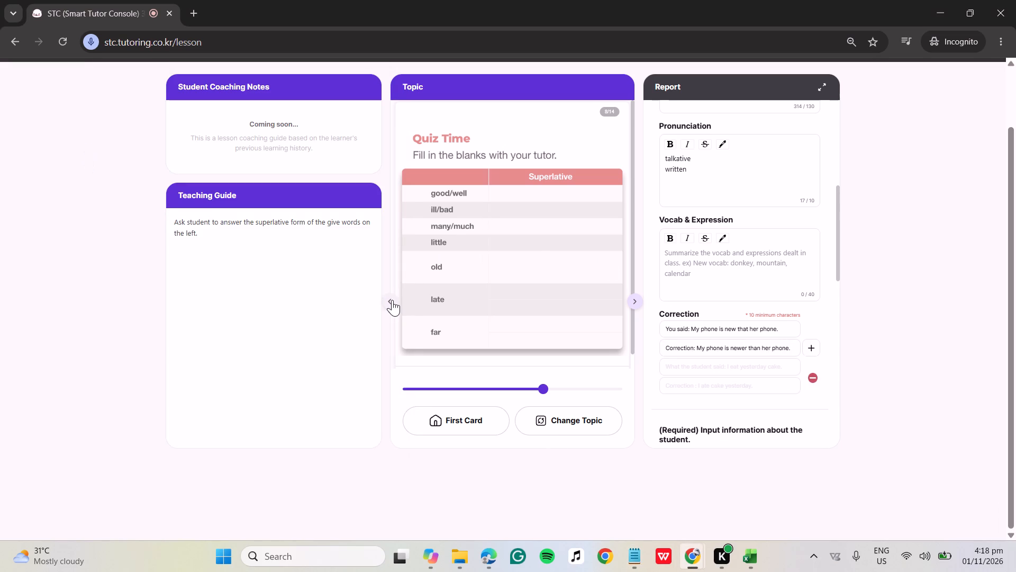
Go back to the irregular superlative table card to review it, and return to the Quiz Time card.
left_click(392, 300)
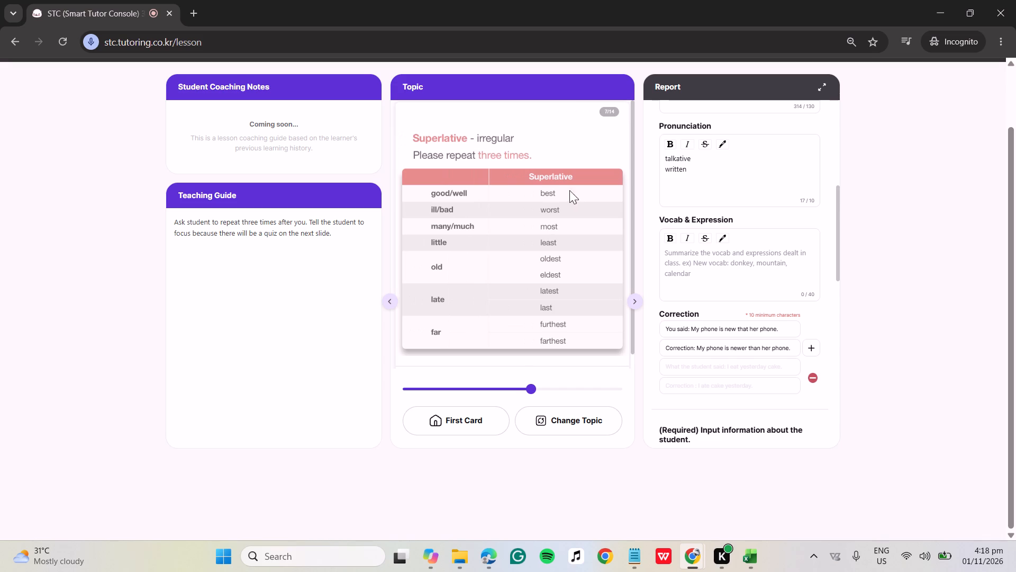
left_click(636, 305)
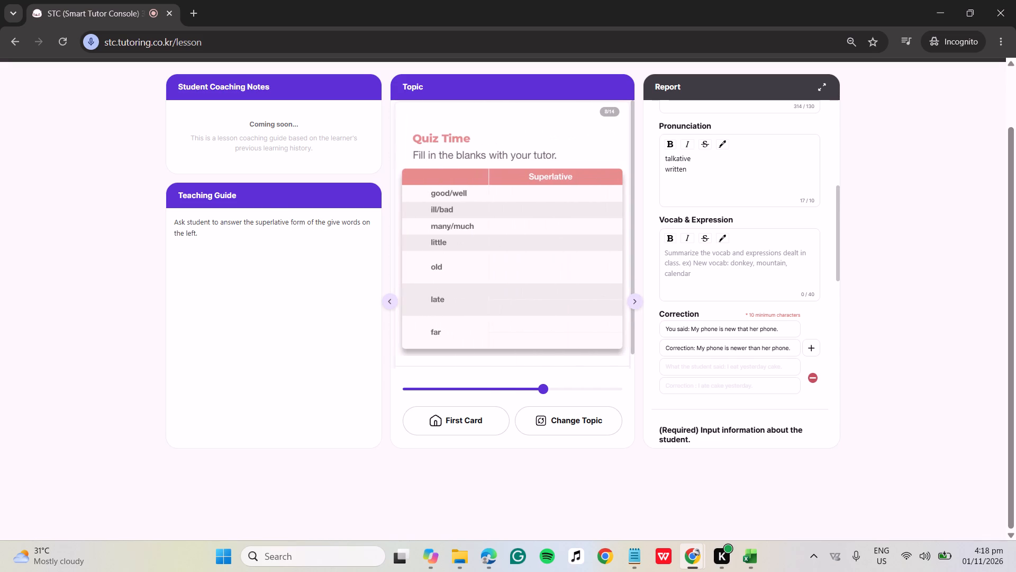
Enter "You said: Glasses are weak than plastic cups." in the second student-sentence line, copying the sentence from Notepad.
left_click(717, 359)
left_click(639, 551)
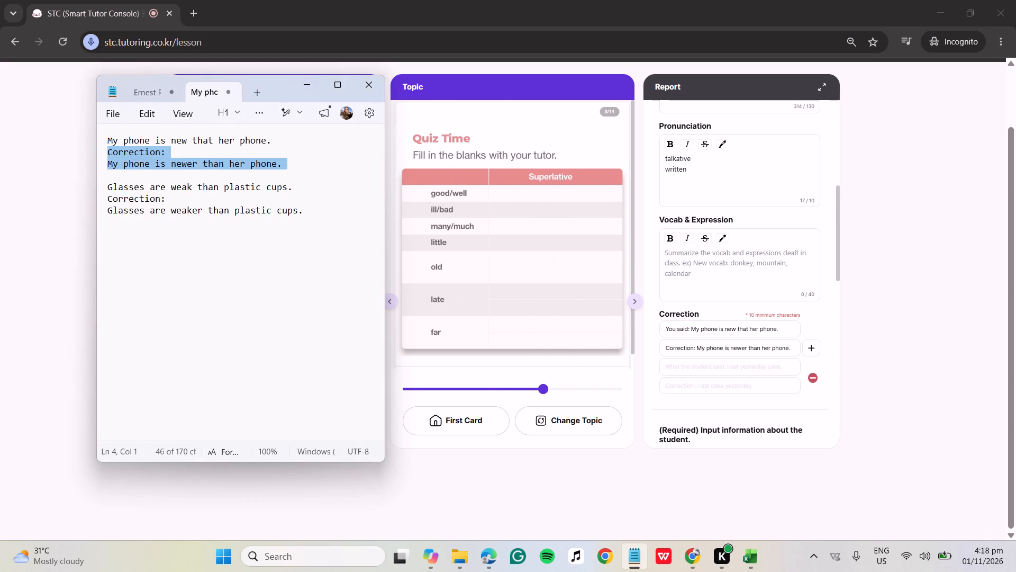
left_click_drag(306, 193, 75, 183)
left_click(156, 186)
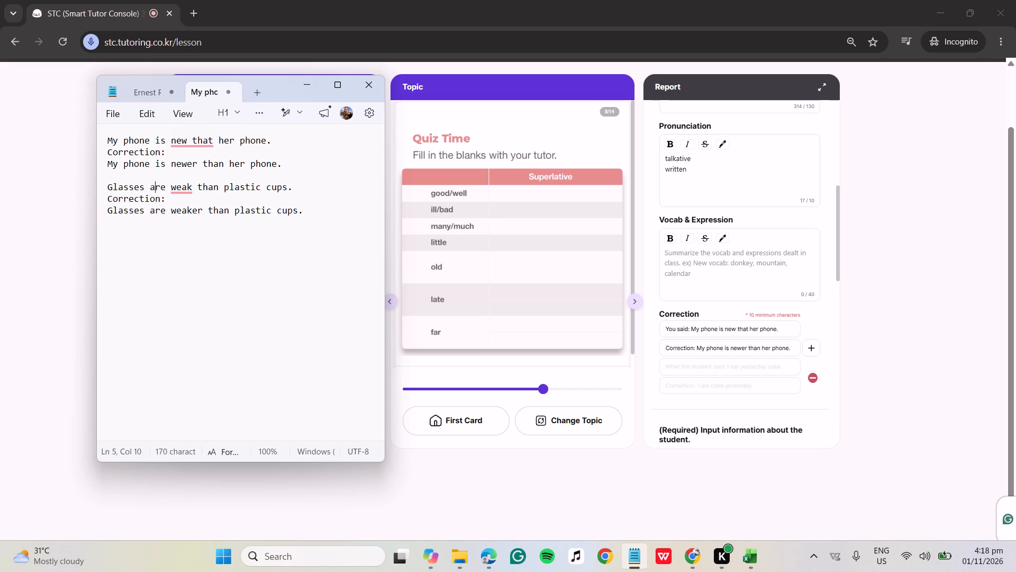
left_click_drag(301, 186, 88, 184)
key("ctrl+c")
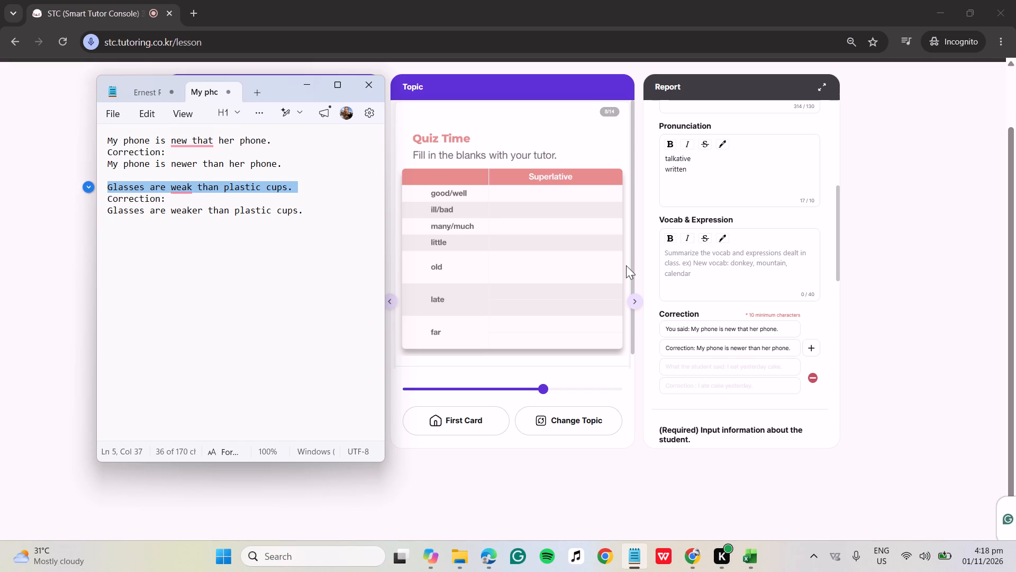
left_click(682, 374)
type("You said:")
key("space")
key("ctrl+v")
Copy "Correction: Glasses are weaker than plastic cups." from Notepad into the second correction line of the report in Chrome.
left_click(639, 566)
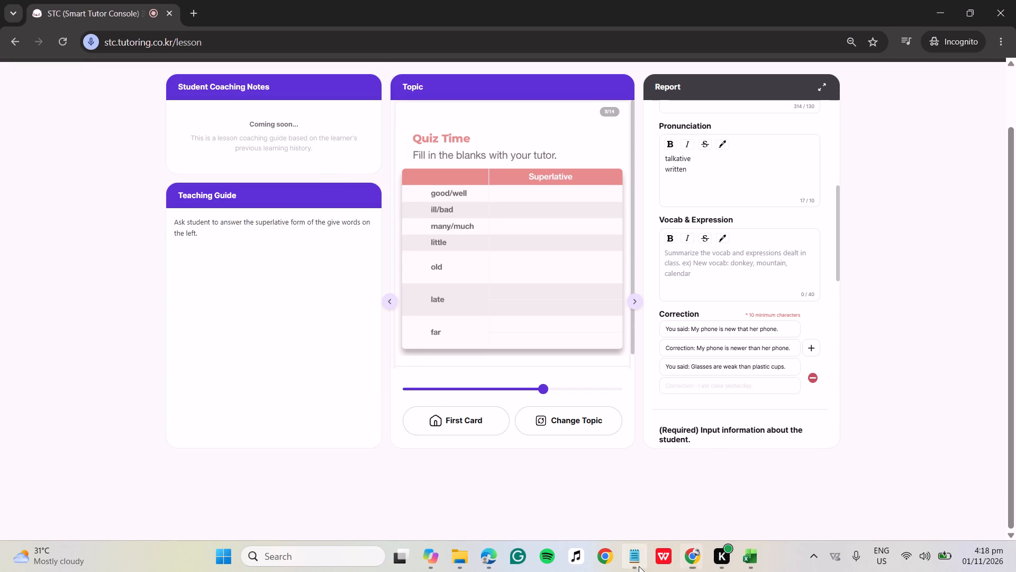
left_click_drag(314, 215, 84, 198)
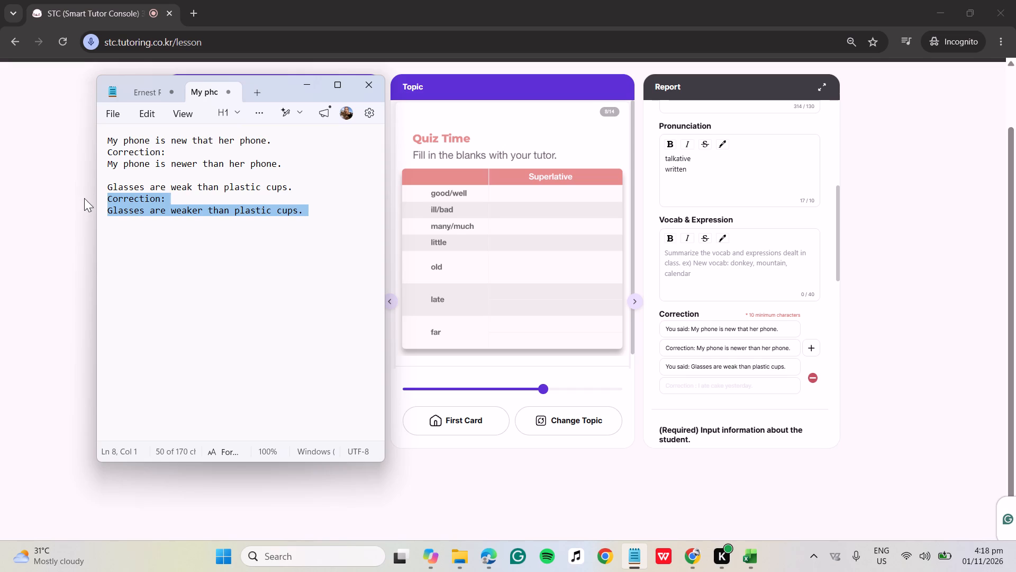
key("ctrl+c")
left_click(724, 383)
key("ctrl+v")
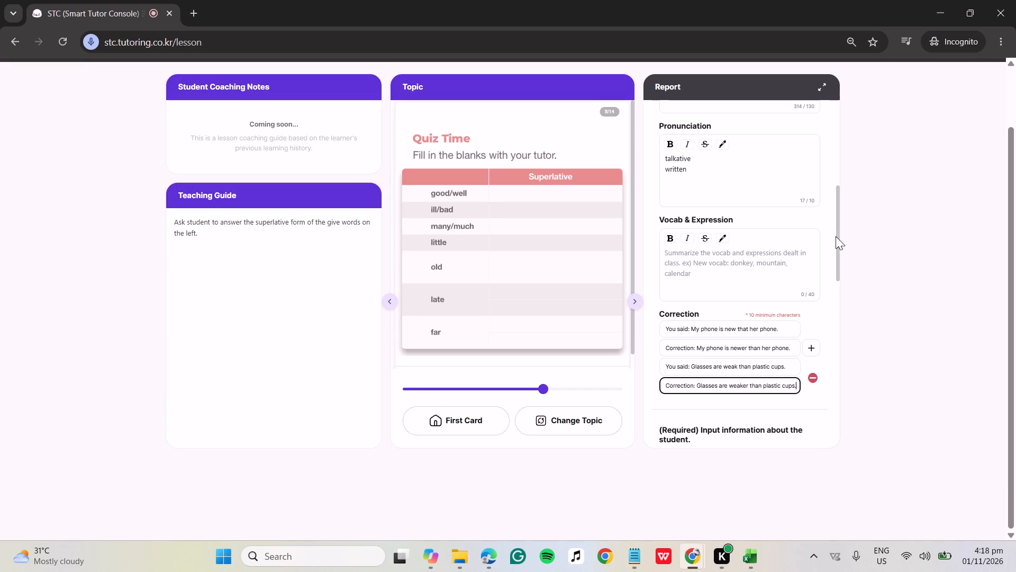
left_click_drag(839, 265, 838, 246)
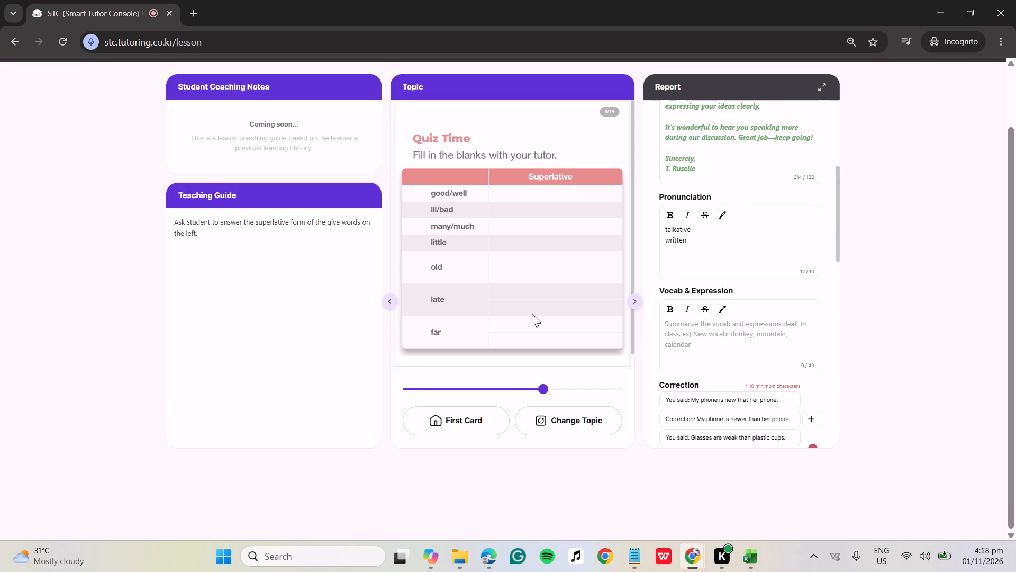
left_click(697, 338)
left_click_drag(701, 227, 618, 228)
triple_click(683, 229)
key("ctrl+c")
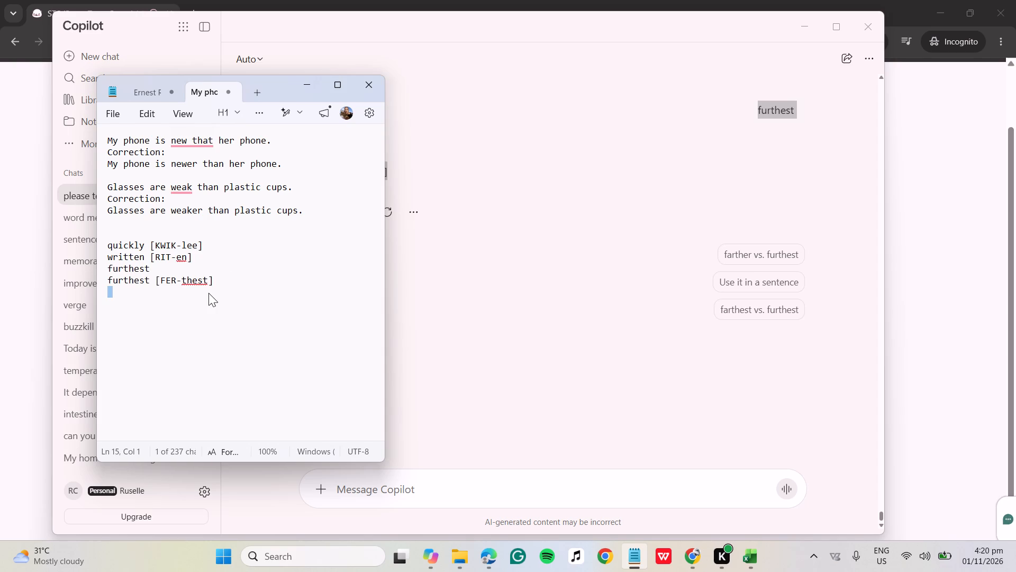
left_click_drag(153, 269, 77, 257)
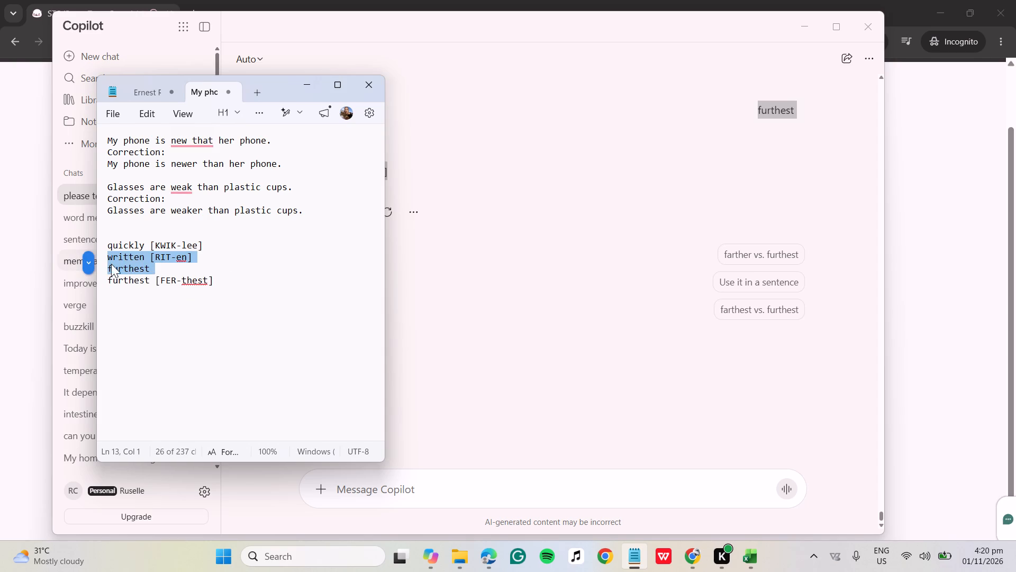
left_click(149, 268)
left_click_drag(152, 268, 90, 267)
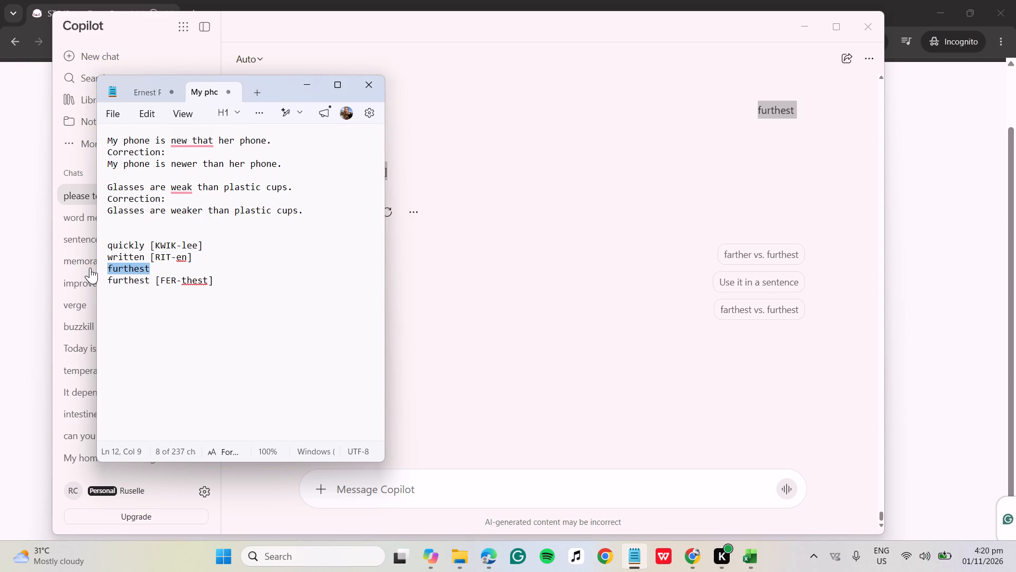
key("BackSpace")
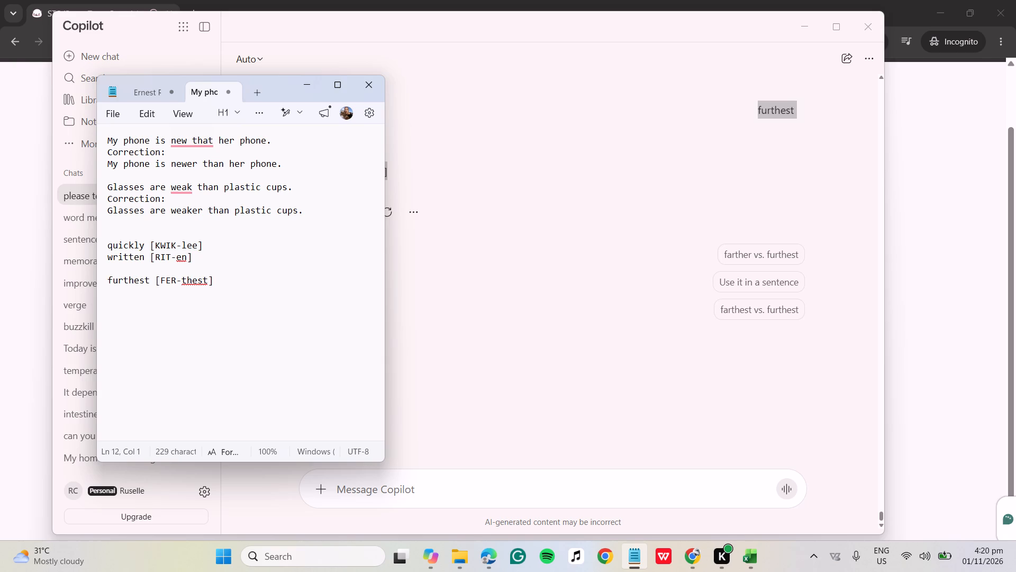
left_click(109, 281)
key("BackSpace")
Select and copy the three pronunciation lines for quickly, written and furthest in Notepad.
left_click_drag(243, 279, 110, 253)
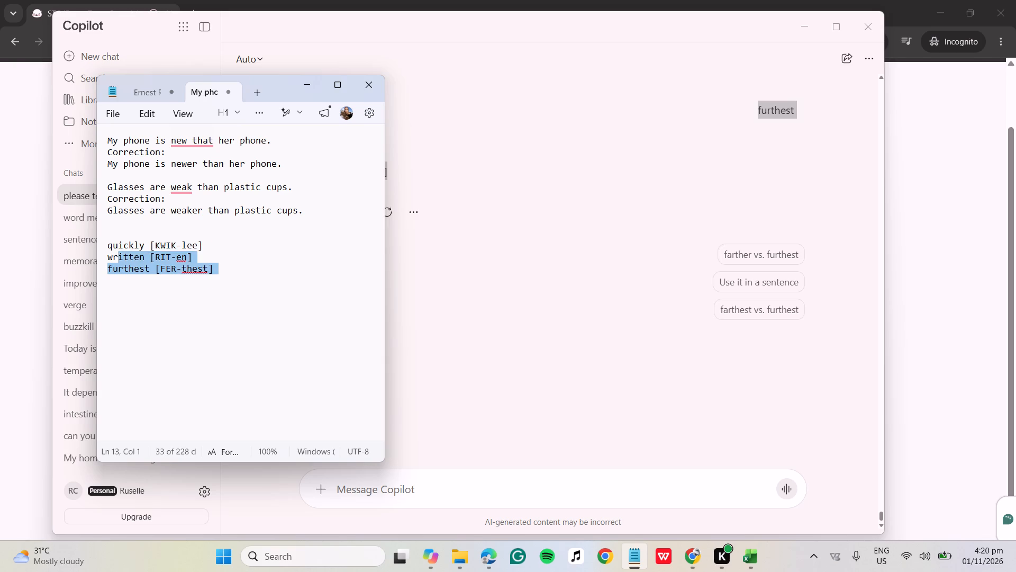
left_click_drag(110, 253, 86, 244)
key("ctrl+c")
Switch to Chrome and advance the topic to the card on making superlative sentences with fast.
left_click(911, 326)
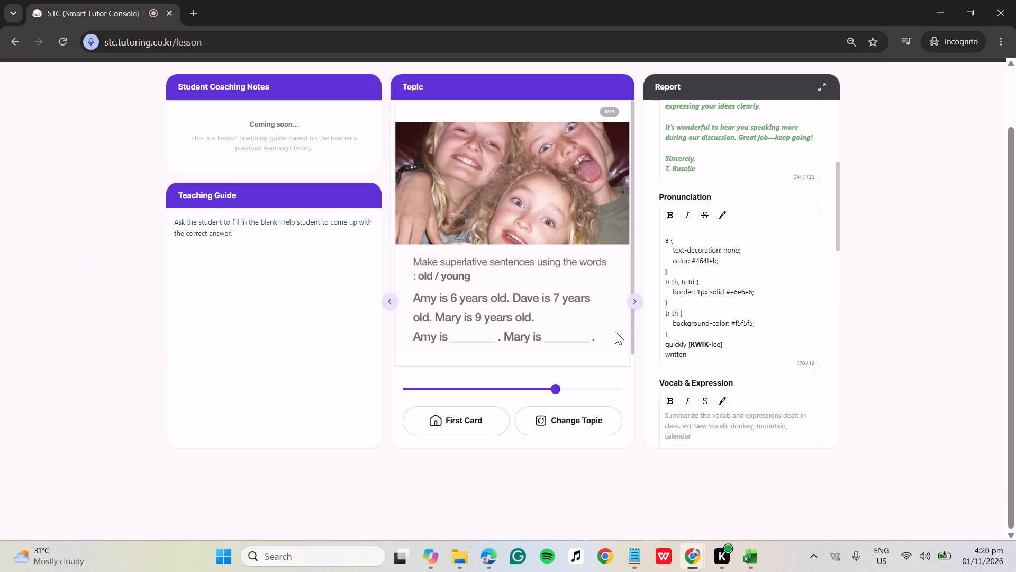
left_click(634, 300)
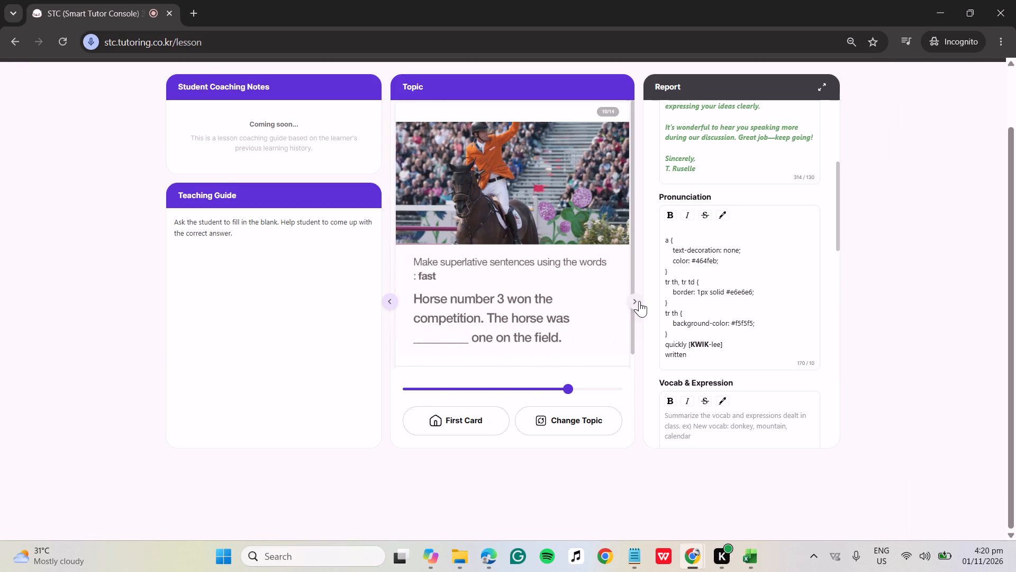
Copy the three pronunciation lines from Notepad again and replace everything in the report's Pronunciation notes with them.
left_click_drag(1015, 309, 1013, 243)
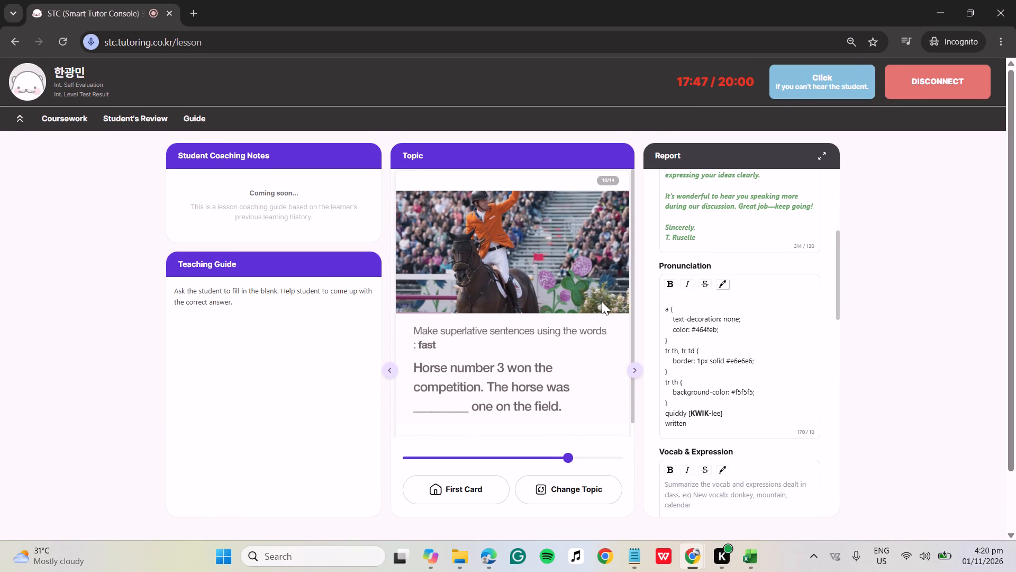
left_click(631, 570)
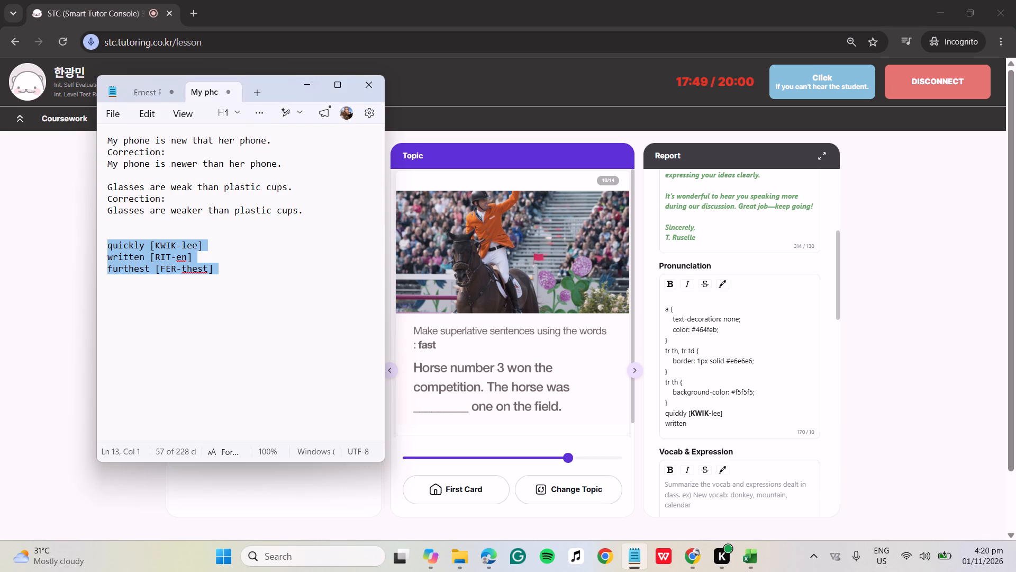
key("ctrl+c")
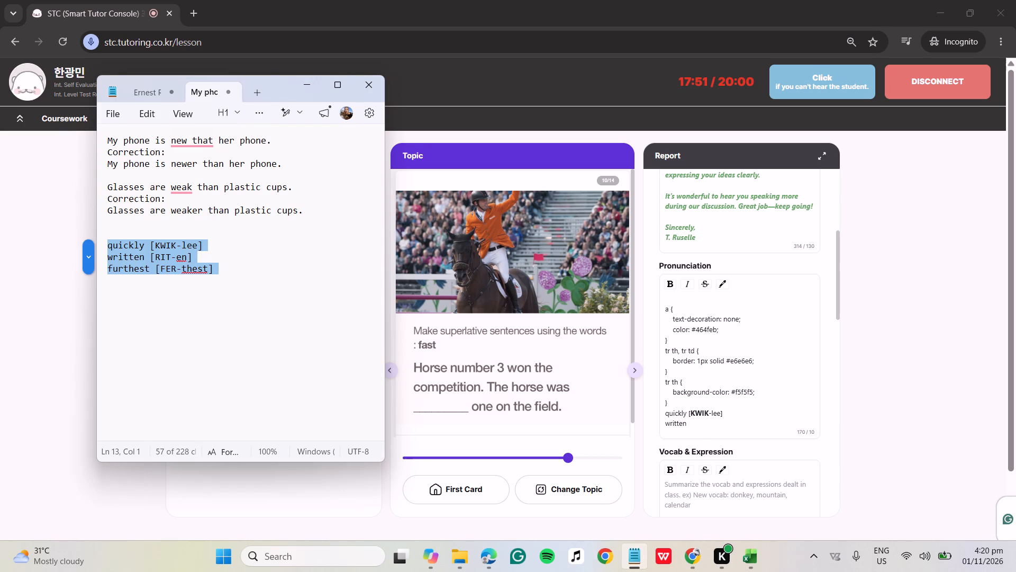
left_click(699, 410)
key("ctrl+a")
key("ctrl+v")
Shrink the report to show the student chat and send the three pronunciation lines as a message.
left_click(827, 149)
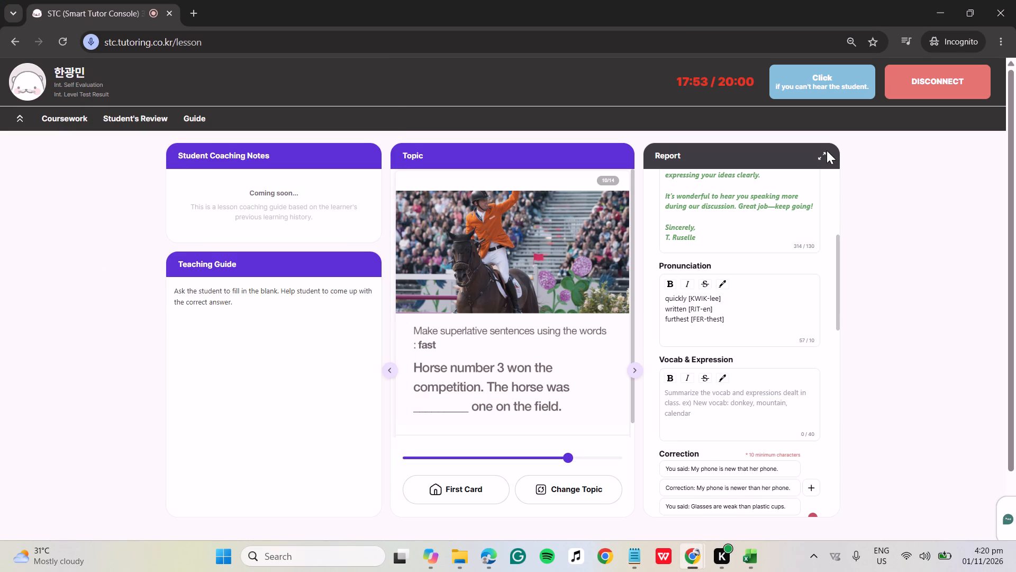
left_click(827, 150)
left_click(825, 151)
left_click(739, 367, "ctrl")
key("ctrl+v")
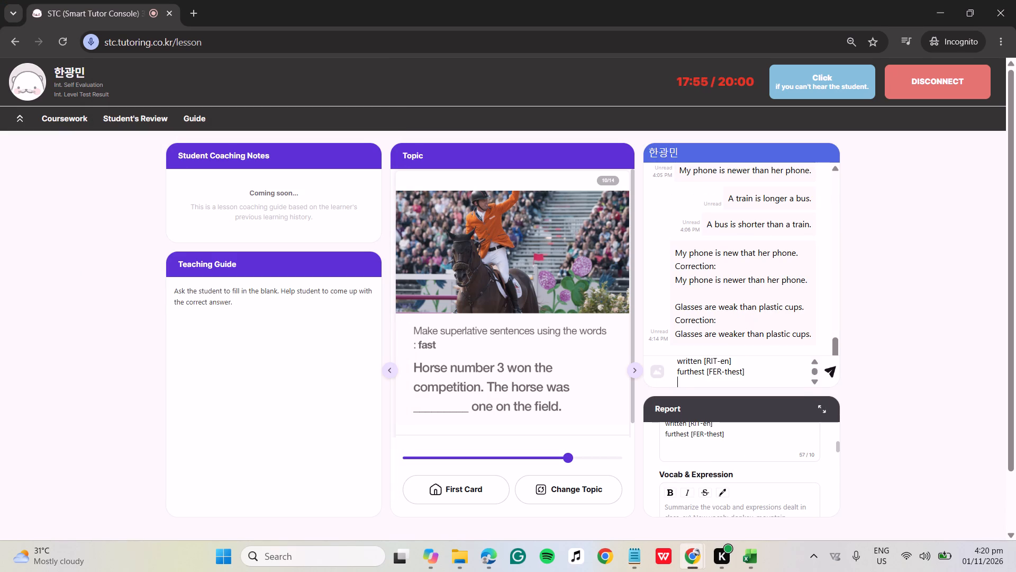
key("Return")
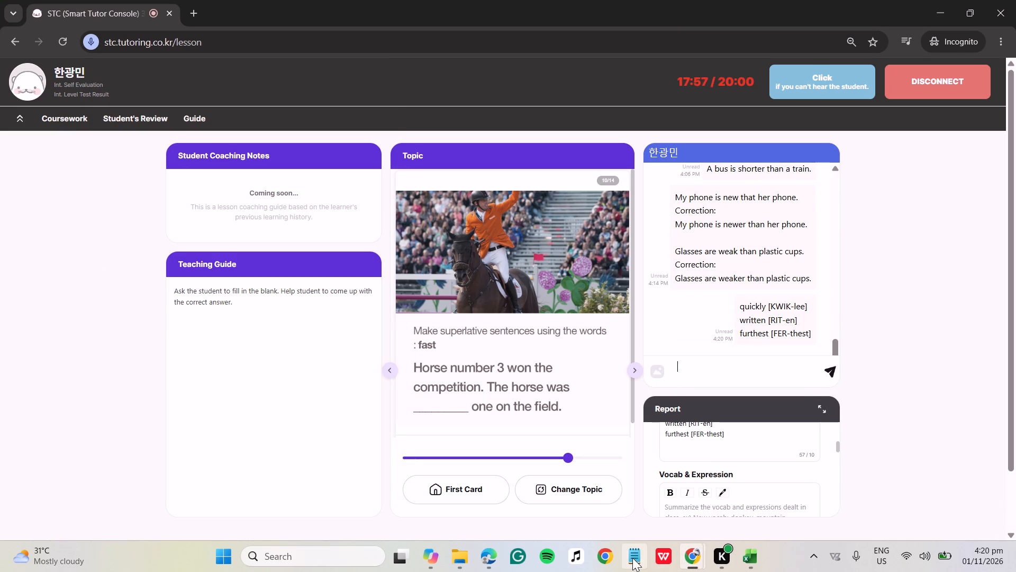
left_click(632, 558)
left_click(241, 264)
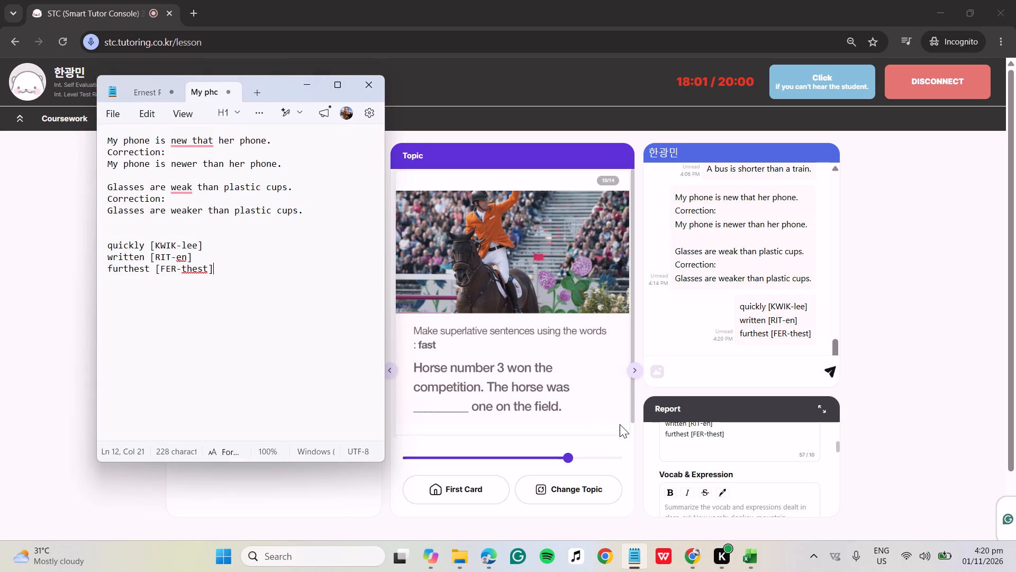
Return to Chrome and advance the topic to the card on making superlative sentences with cold.
left_click(570, 394)
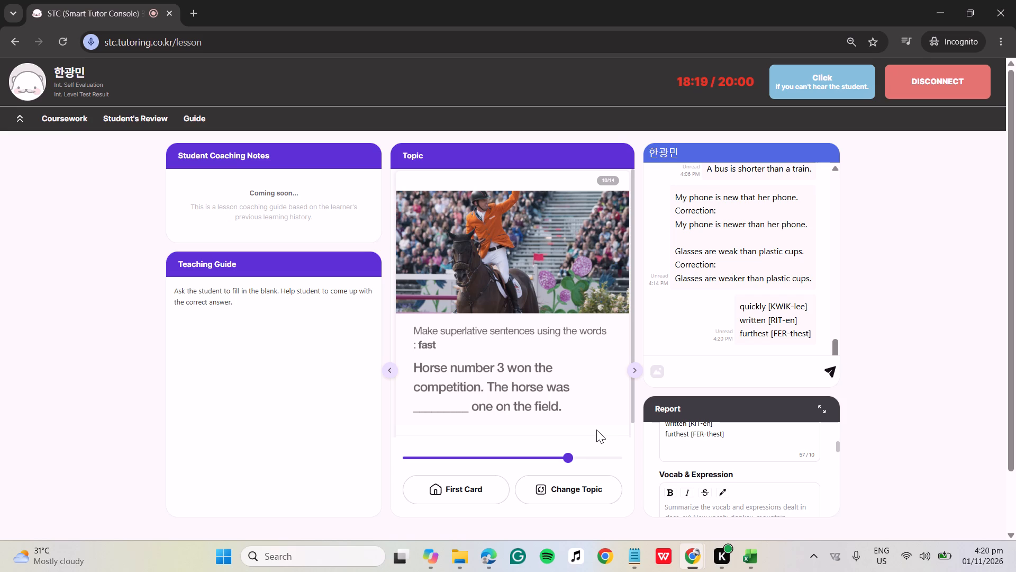
left_click(625, 379)
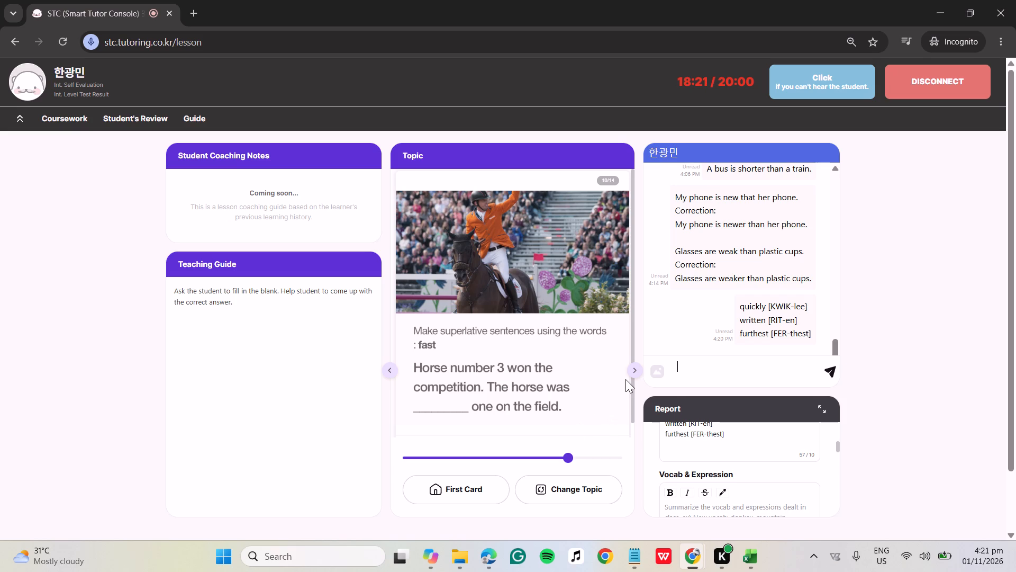
left_click(636, 374)
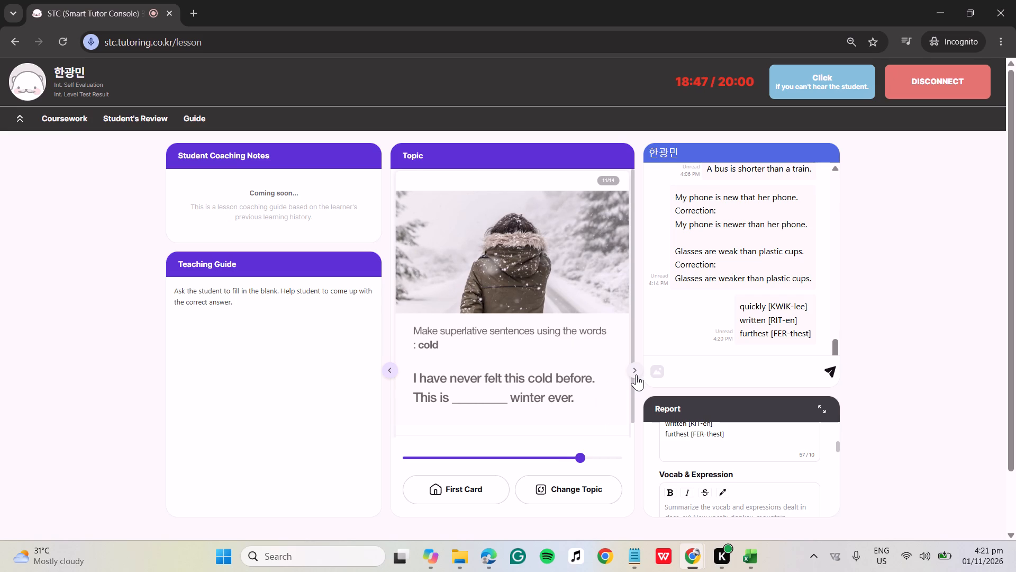
Advance the topic to the card after the superlative exercise with cold.
left_click(638, 365)
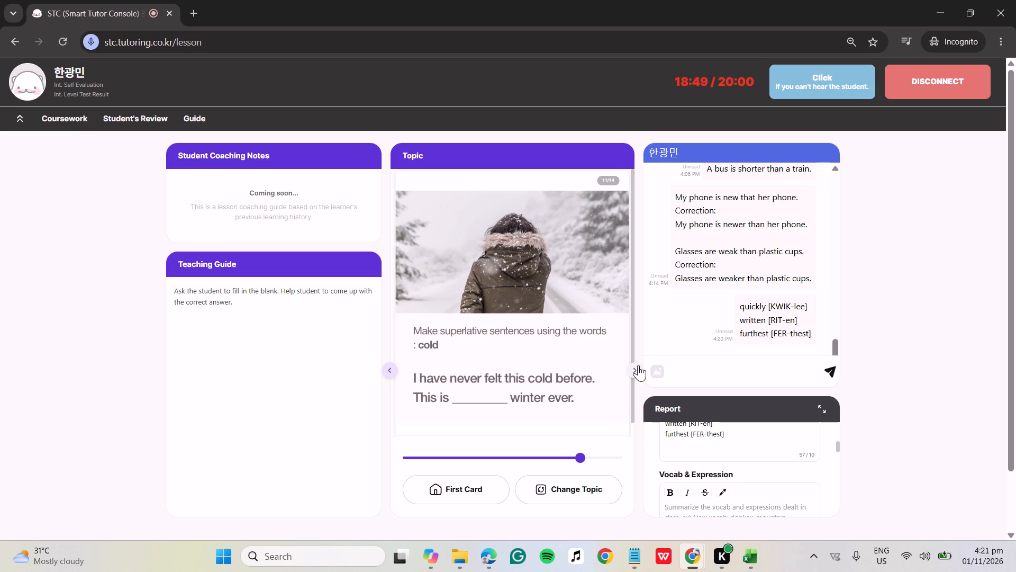
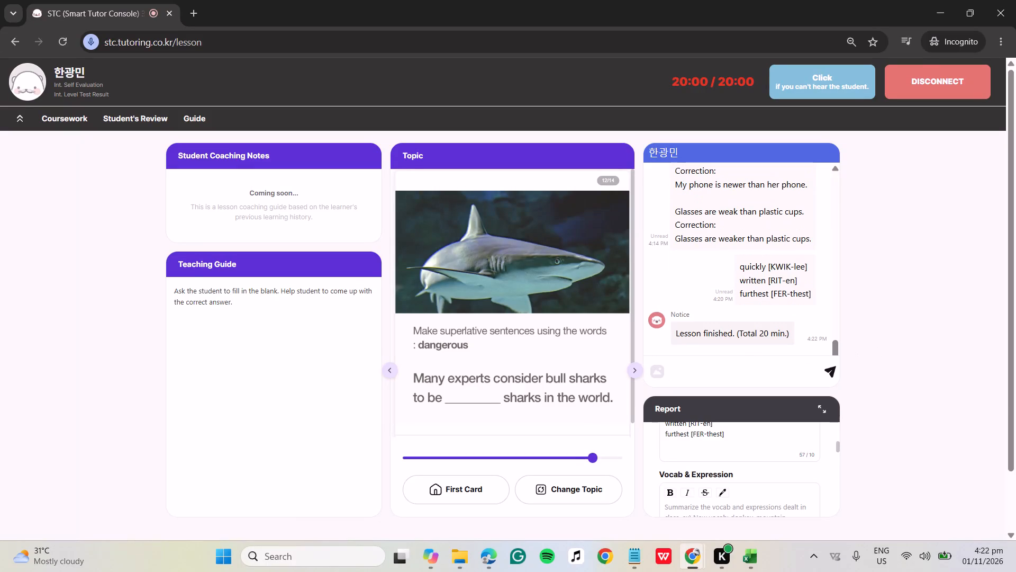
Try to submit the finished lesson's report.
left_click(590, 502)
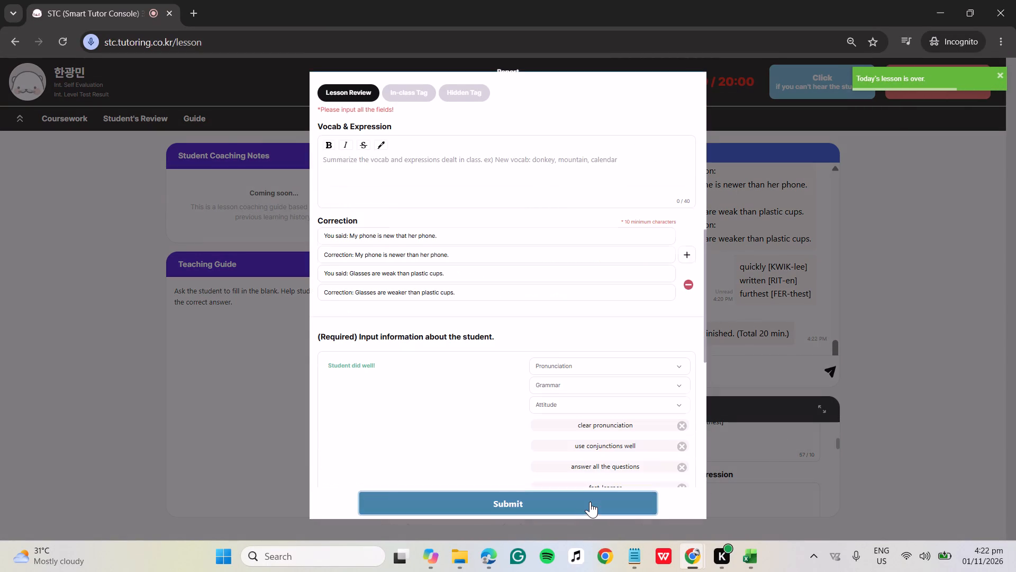
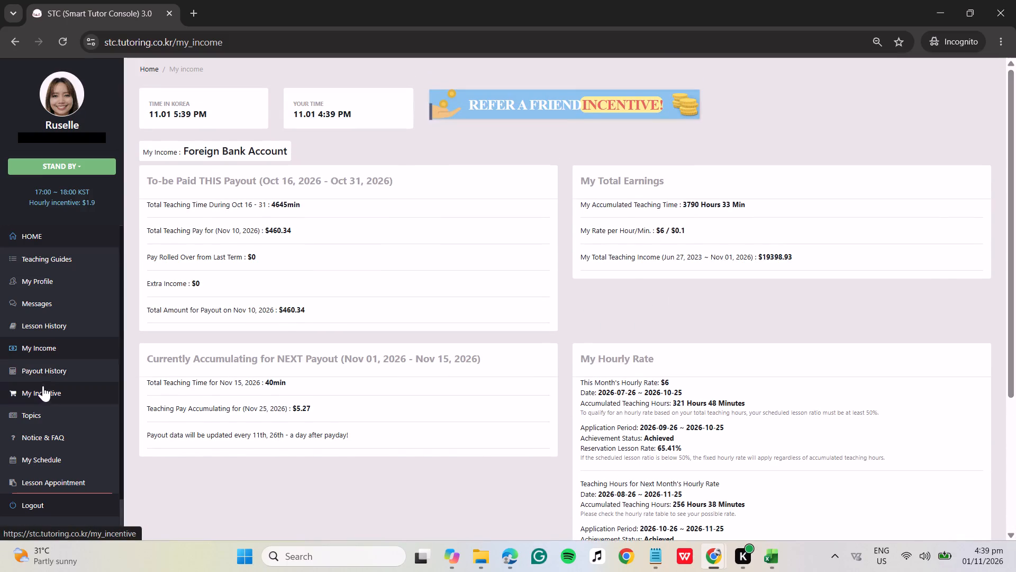
left_click(40, 392)
Message the student whose 20-minute lesson finished: "Hello Gwangmin. If you still want to take a lesson. You can call me back.".
left_click(40, 302)
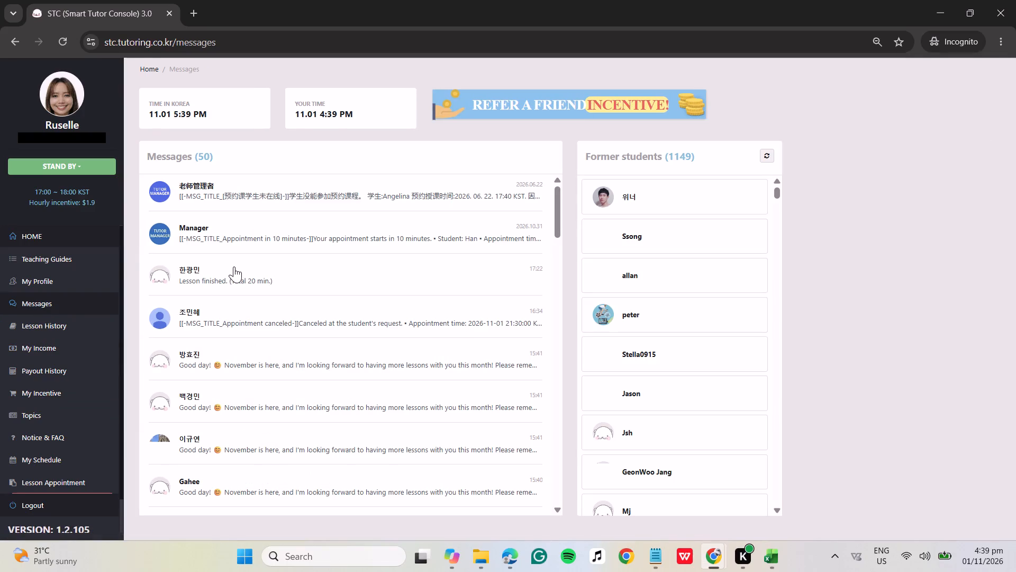
left_click(234, 266)
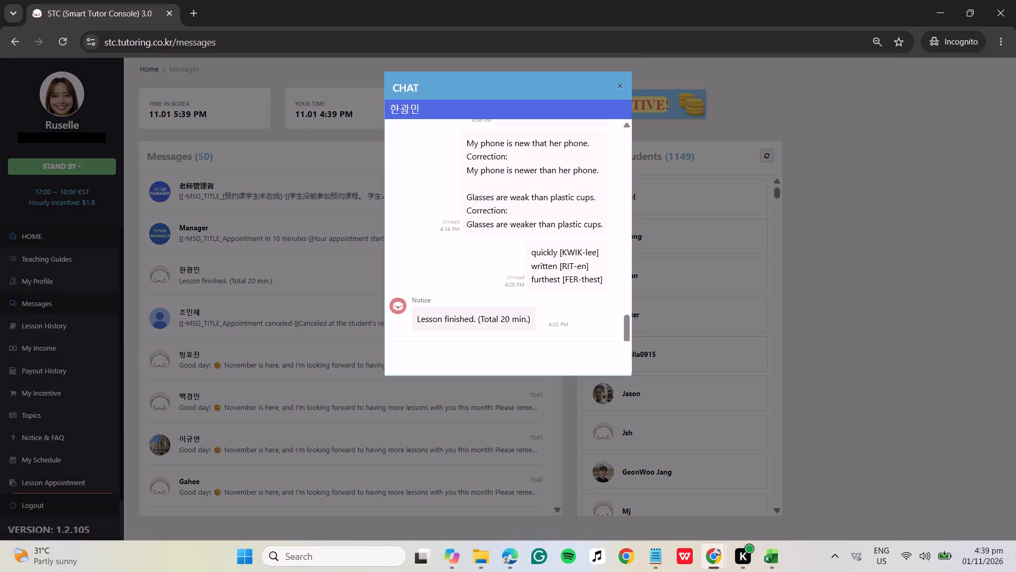
left_click(482, 351)
type("Hello g")
key("BackSpace")
type("Gwangmin. I fyo")
key("BackSpace")
key("BackSpace")
key("BackSpace")
key("BackSpace")
type("f you still want to take a lesson, You ca")
key("BackSpace")
key("BackSpace")
key("BackSpace")
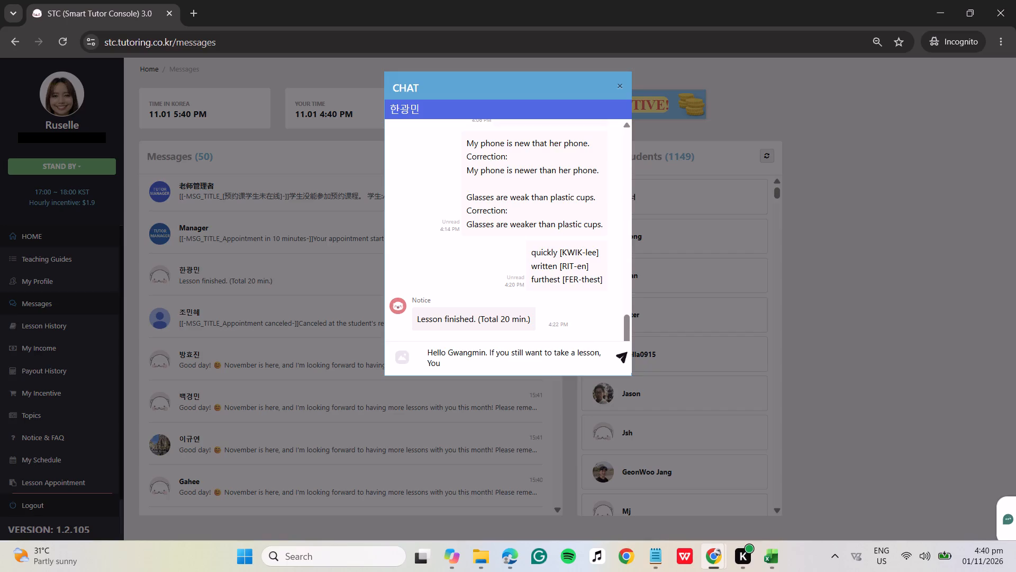
key("BackSpace")
key("BackSpace")
key("BackSpace")
key("BackSpace")
key("BackSpace")
type(". You a")
key("BackSpace")
type("can call me bavk.")
key("space")
key("BackSpace")
key("BackSpace")
key("BackSpace")
key("BackSpace")
type("ck.")
key("space")
key("Return")
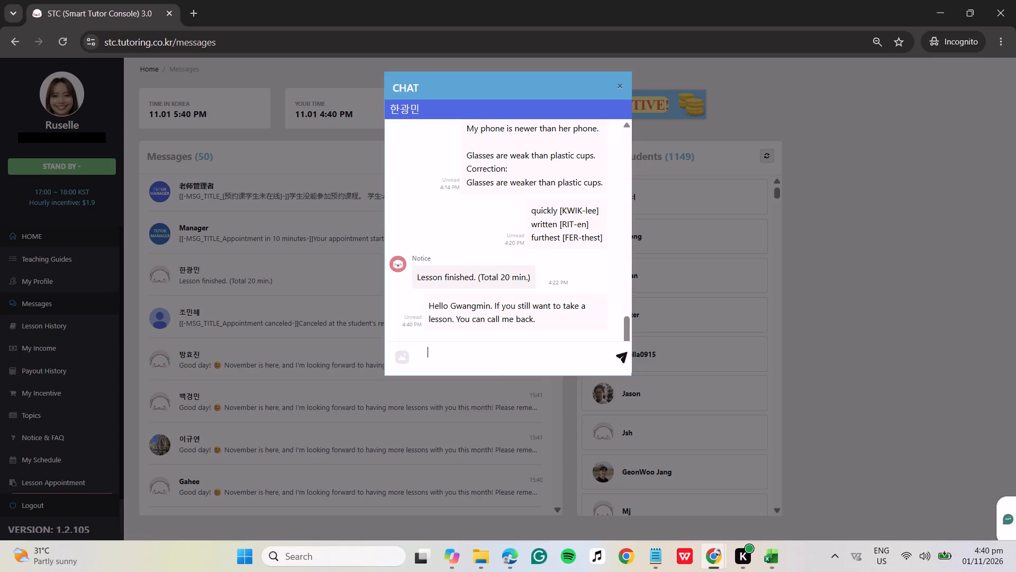
Send the same student the follow-up message "Thank you so much." and close the chat.
type("Thank you so much.")
key("space")
key("Return")
left_click(612, 81)
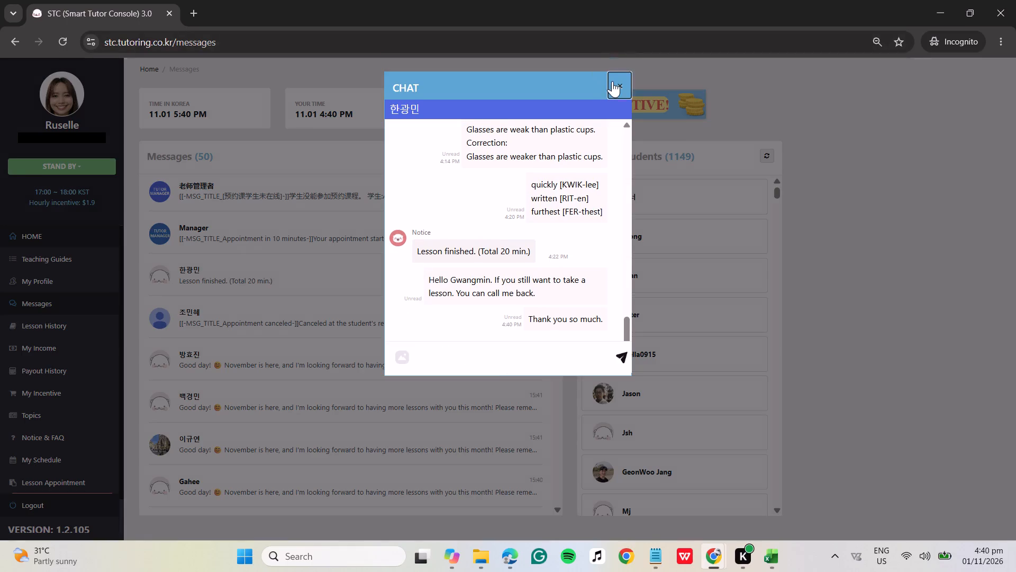
View the My Schedule page and open the Lesson Appointment list to check booked lessons.
left_click(40, 461)
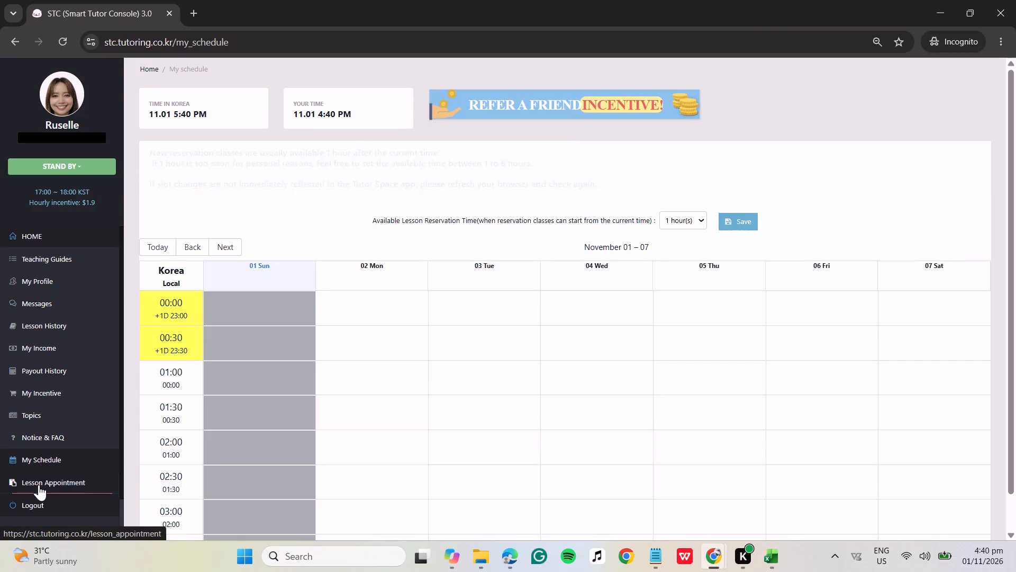
left_click(39, 485)
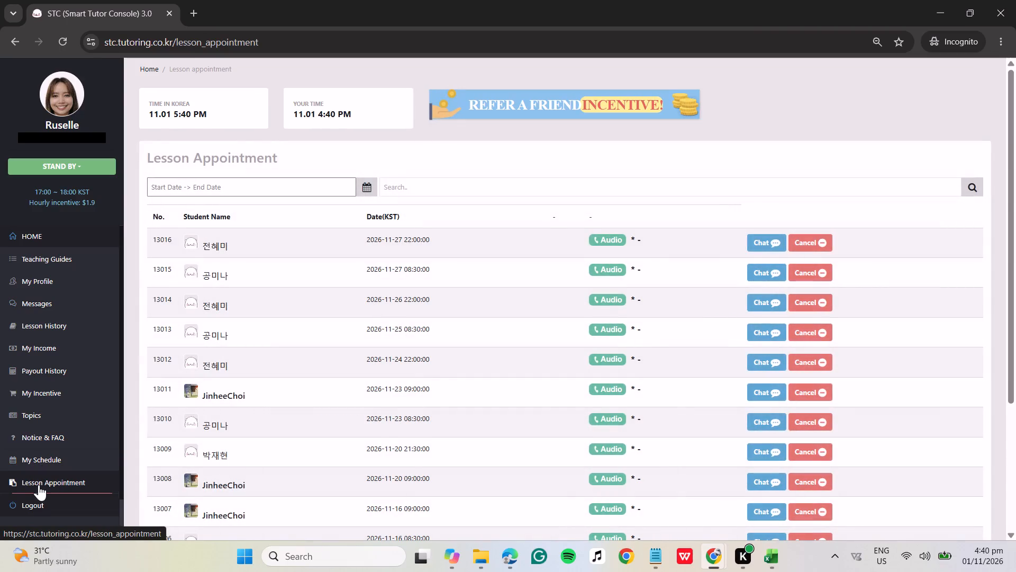
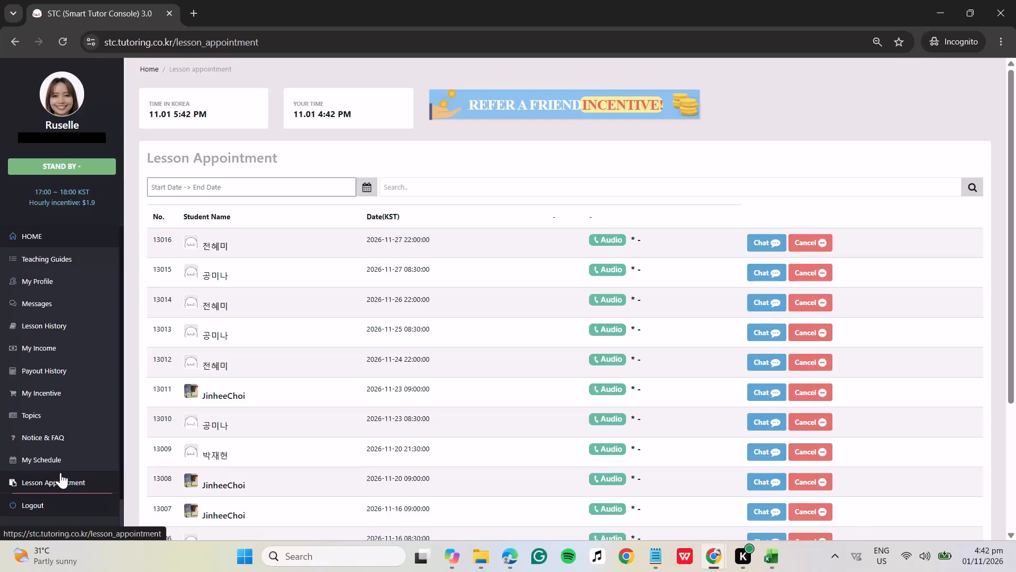
Revisit the Lesson Appointment list and the My Incentive page, ending with a visit to Messages.
left_click(67, 484)
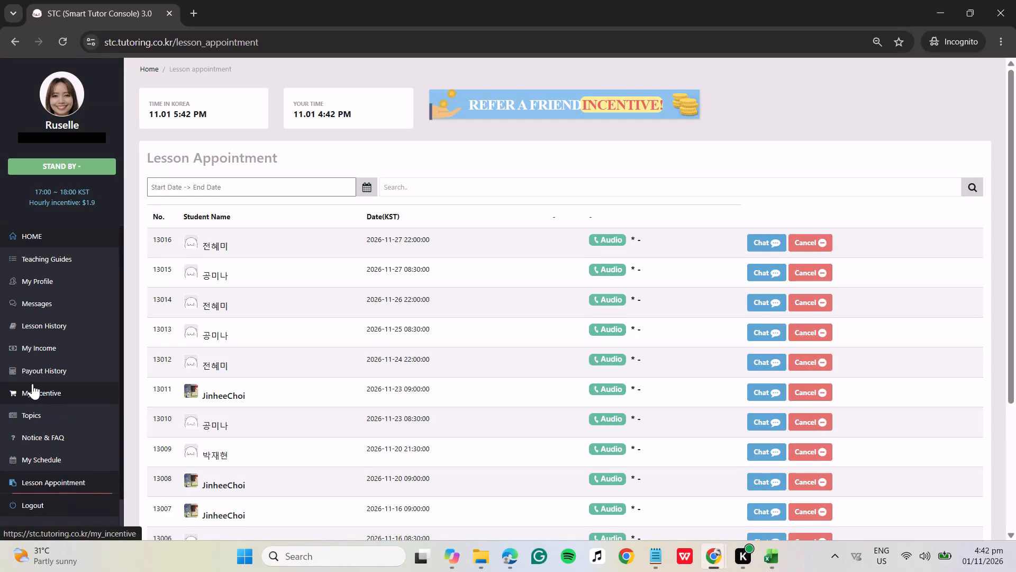
left_click(32, 383)
left_click(42, 299)
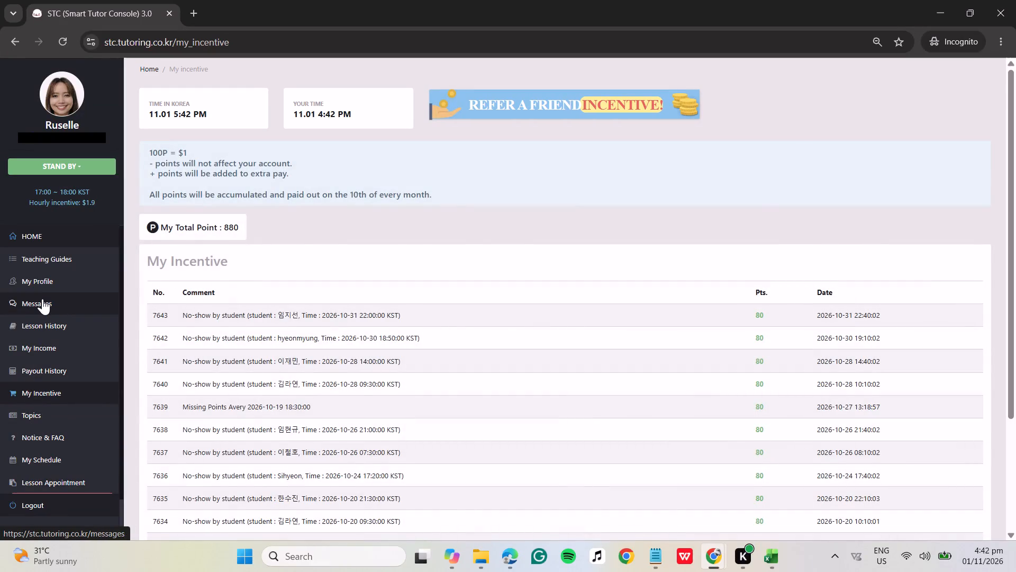
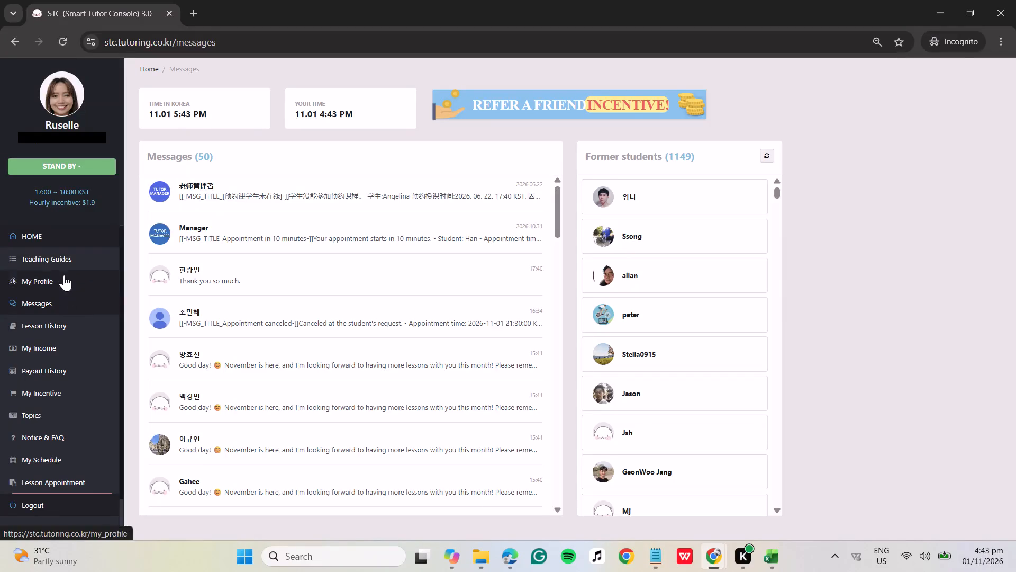
Return to the console's home page with the daily lesson history and notice board.
left_click(48, 236)
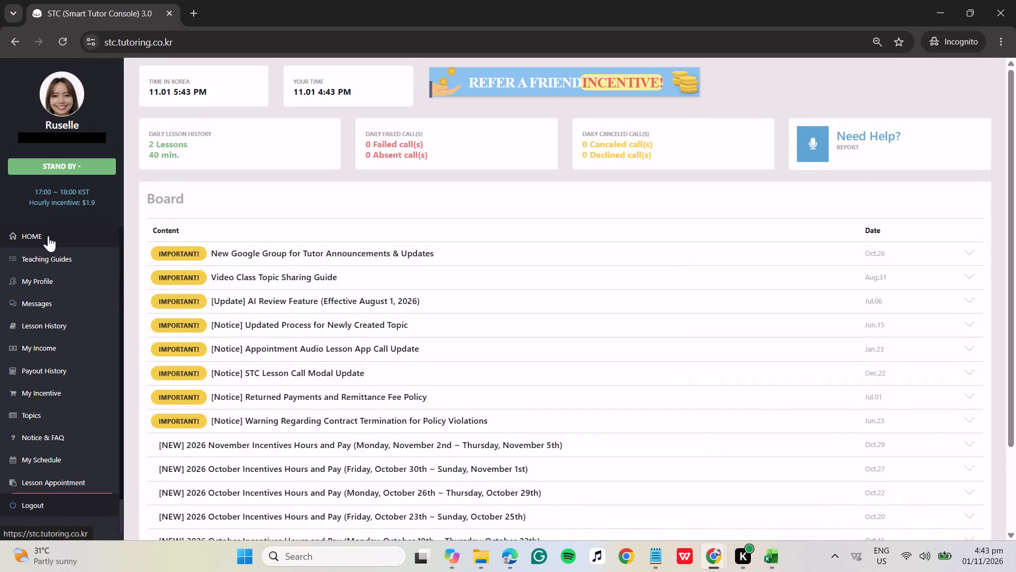